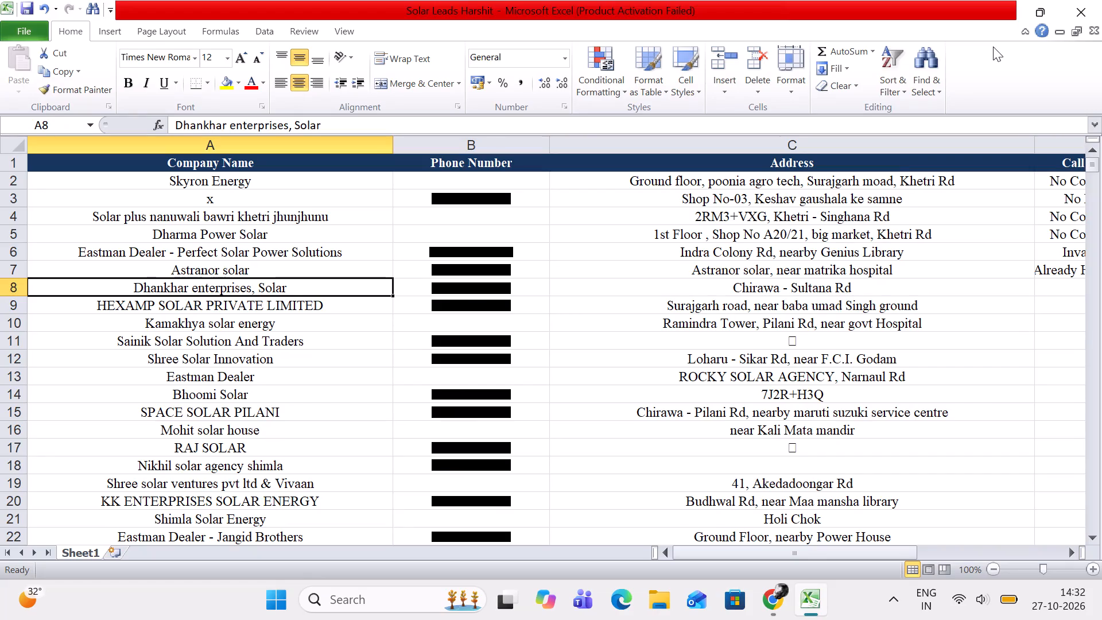
# Review the Dhankhar enterprises, Solar row across to its Call Status cell, ending back at the company name.
pyautogui.press('Right')
pyautogui.press('Right')
pyautogui.press('Right')
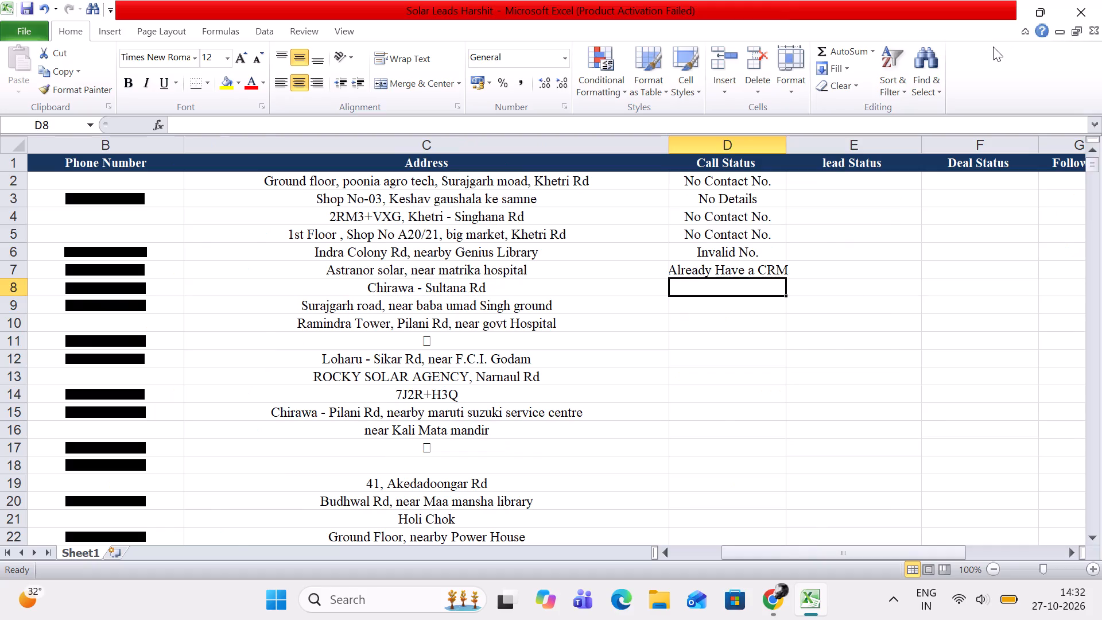
pyautogui.press('Left')
pyautogui.press('Left')
pyautogui.press('Left')
pyautogui.press('Left')
pyautogui.press('Left')
pyautogui.press('Left')
pyautogui.press('Left')
pyautogui.press('Left')
pyautogui.press('Left')
pyautogui.press('Left')
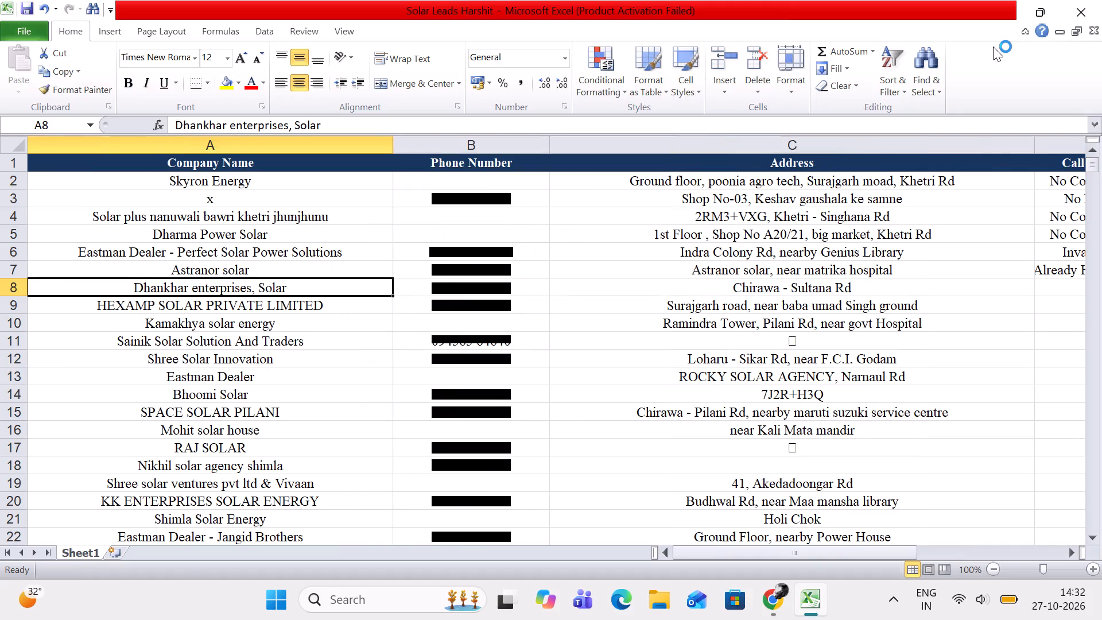
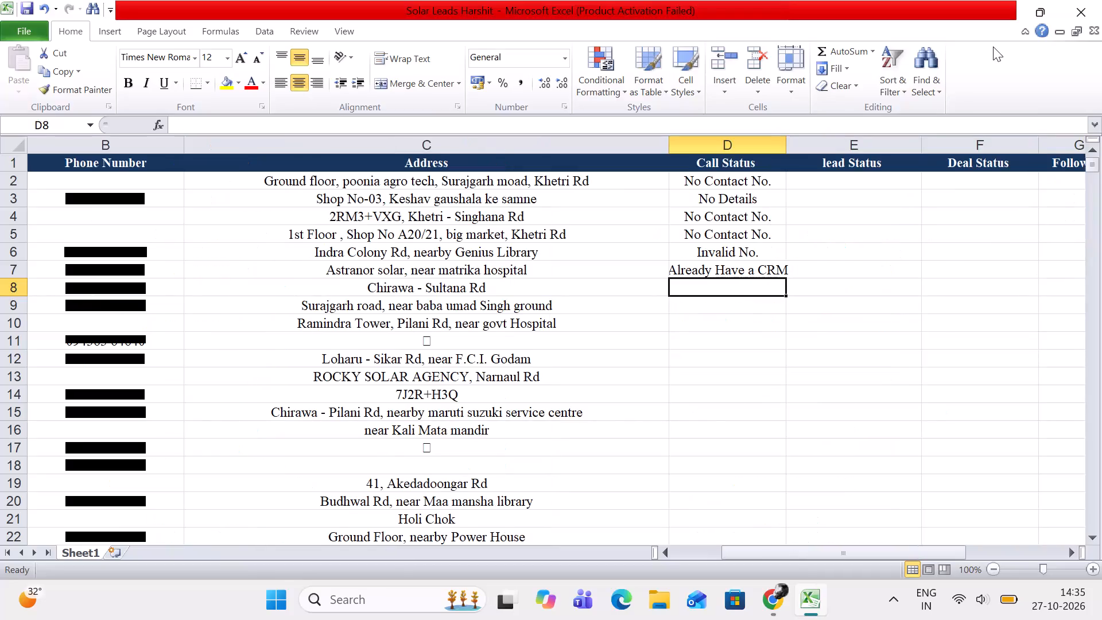
# Enter "Contarct basis wrk so don't need CRM" as the Call Status in row 8, the Chirawa - Sultana Rd lead.
pyautogui.write('Contar')
pyautogui.scroll(1, 993, 46)
pyautogui.press('c')
pyautogui.write('t basis w')
pyautogui.write('rk so dont need CRM')
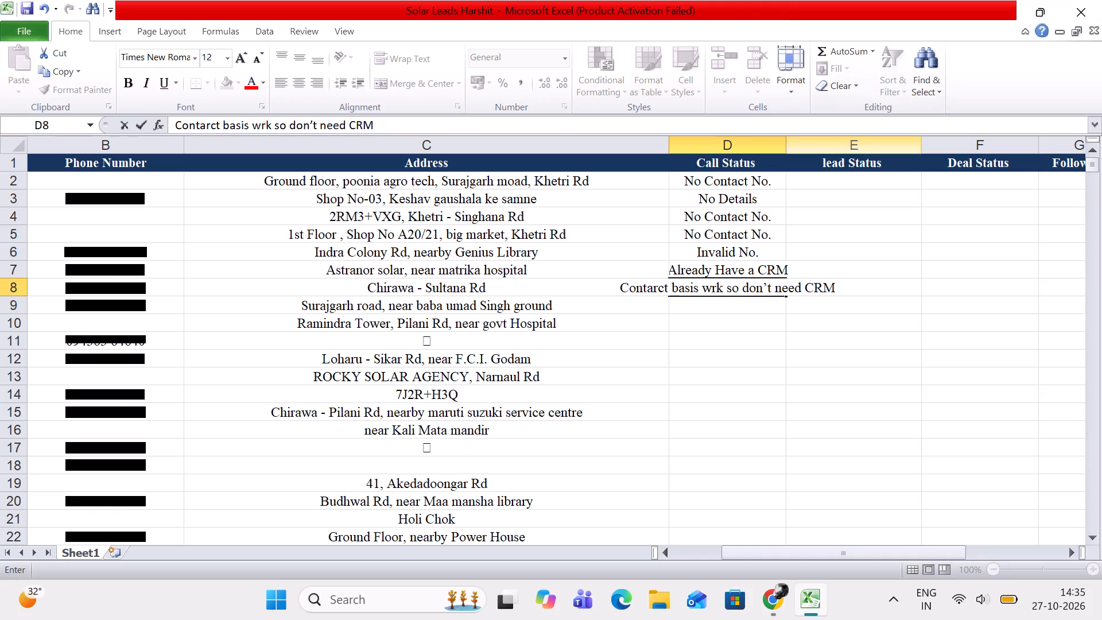
pyautogui.click(786, 154)
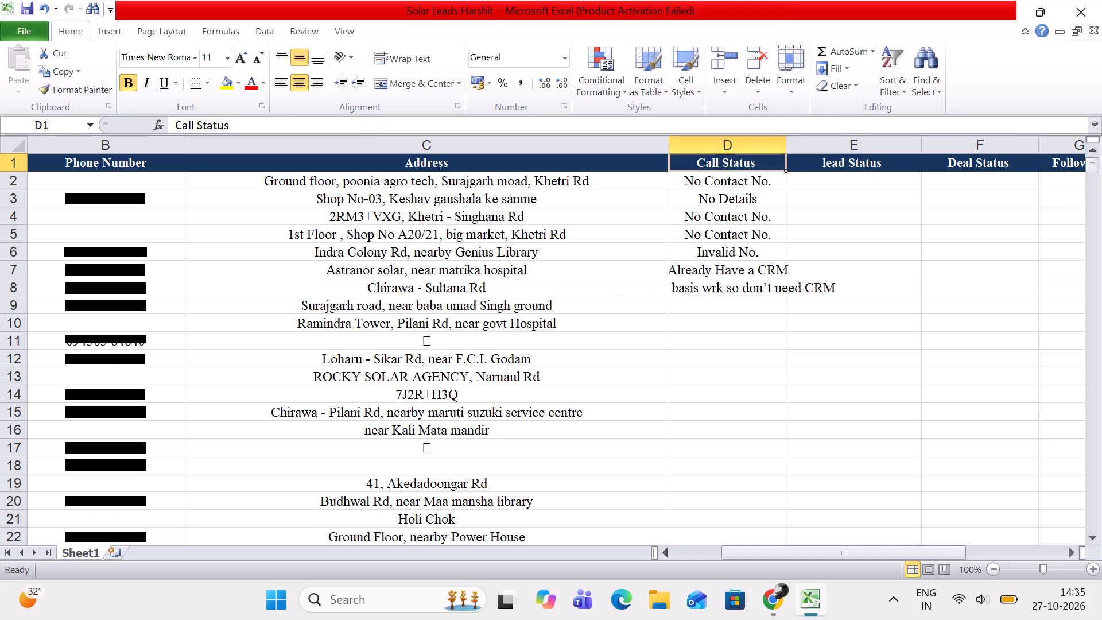
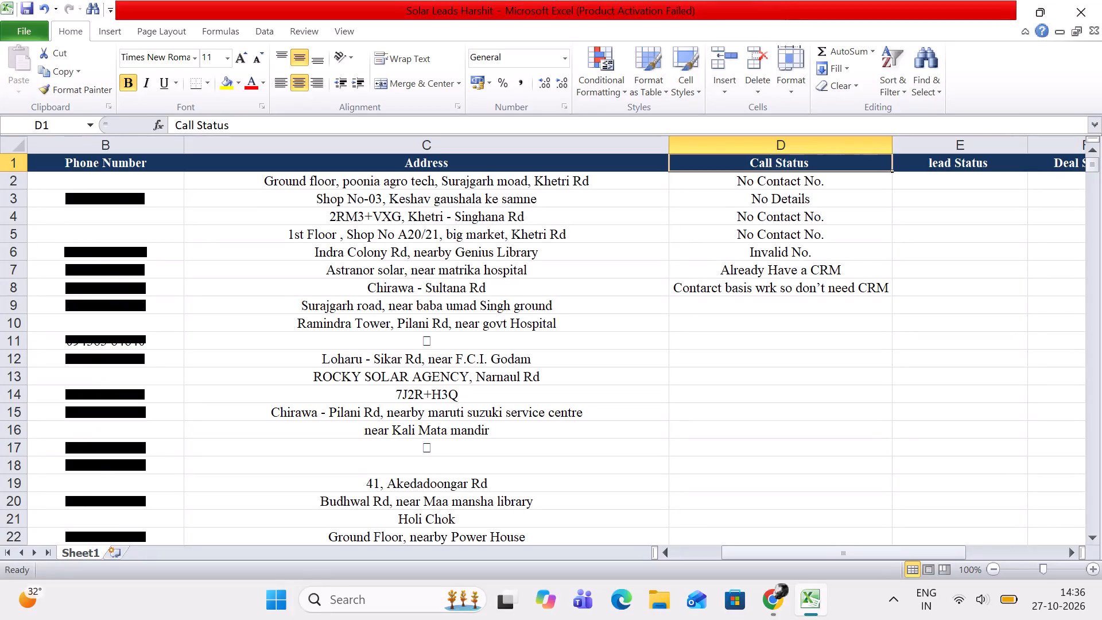
# Enter "Negative" as the lead Status in row 8, the Chirawa - Sultana Rd lead.
pyautogui.click(945, 183)
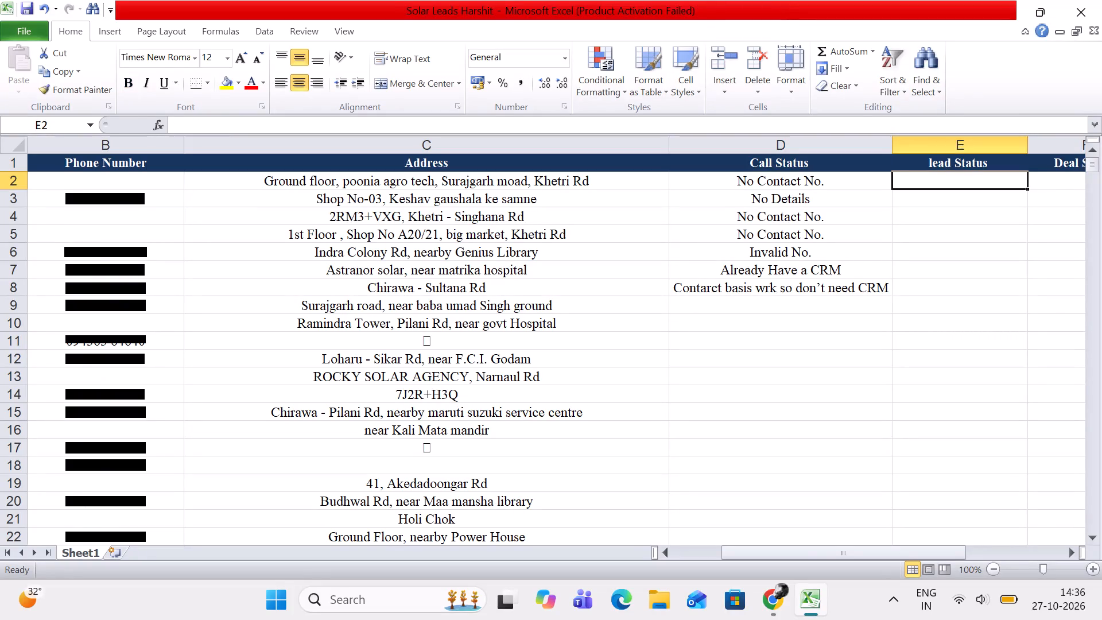
pyautogui.click(936, 290)
pyautogui.write('NE')
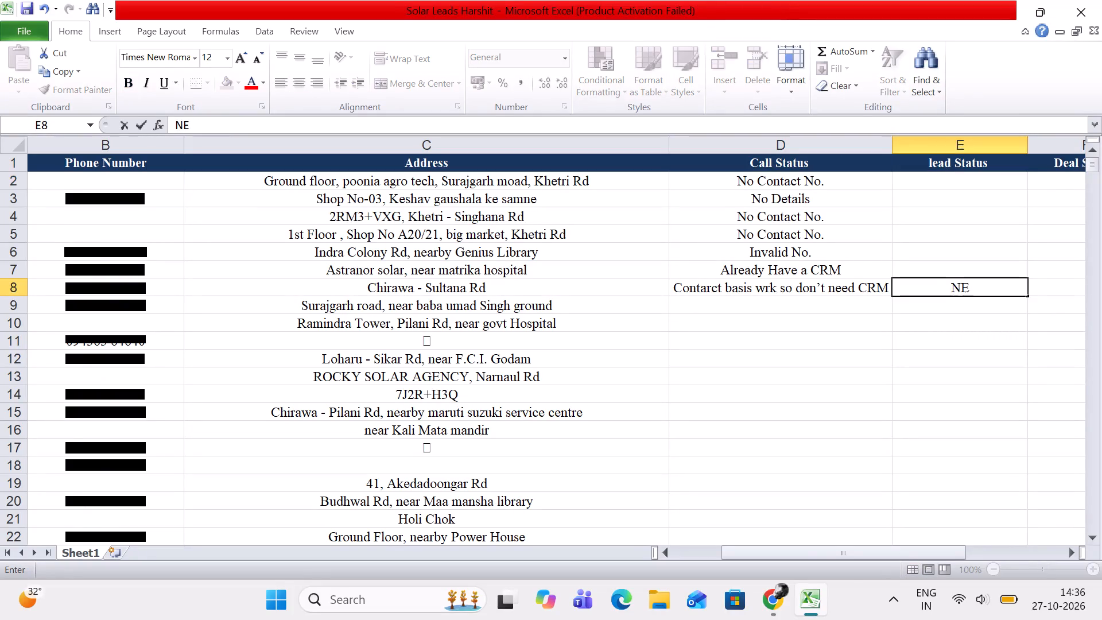
pyautogui.write('gative')
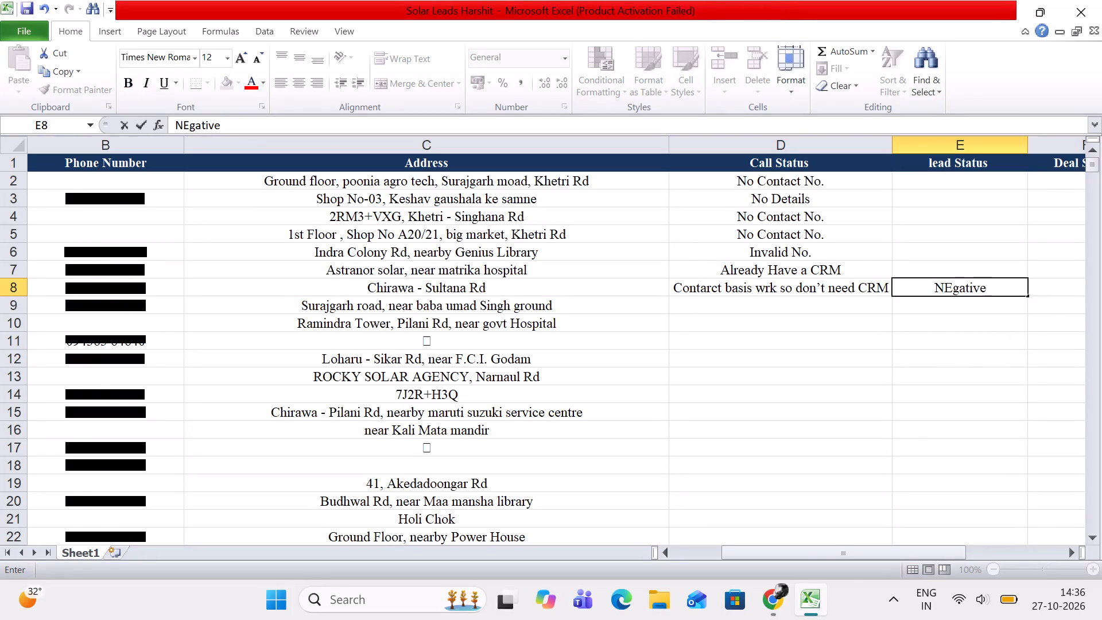
pyautogui.press('Left')
pyautogui.press('Left')
pyautogui.press('Right')
pyautogui.press('Right')
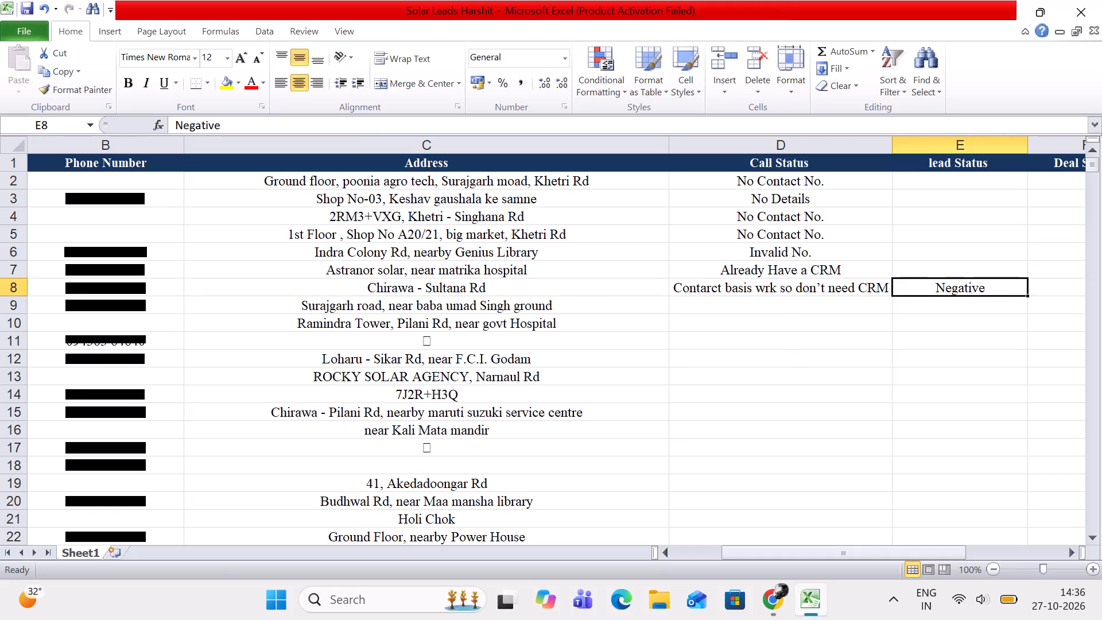
# Enter "Negative" as the lead Status for rows 7, 6, 5 and 4, working upward from the Astranor solar lead.
pyautogui.press('Up')
pyautogui.hotkey('shift', 'n')
pyautogui.press('Return')
pyautogui.press('Up')
pyautogui.press('Up')
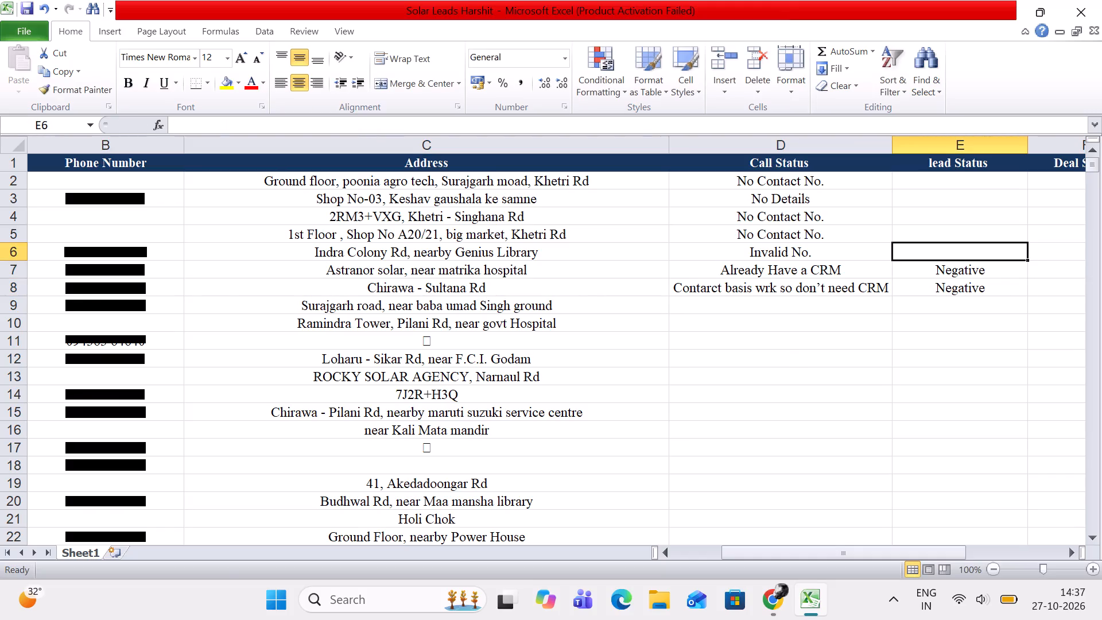
pyautogui.hotkey('shift', 'n')
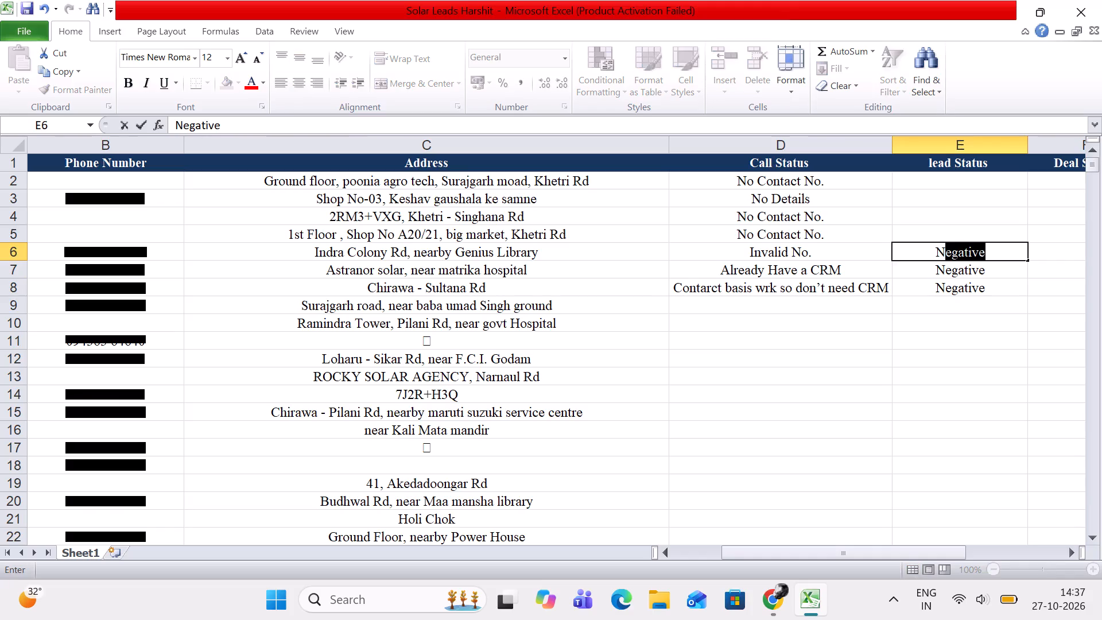
pyautogui.press('Return')
pyautogui.press('Up')
pyautogui.press('Up')
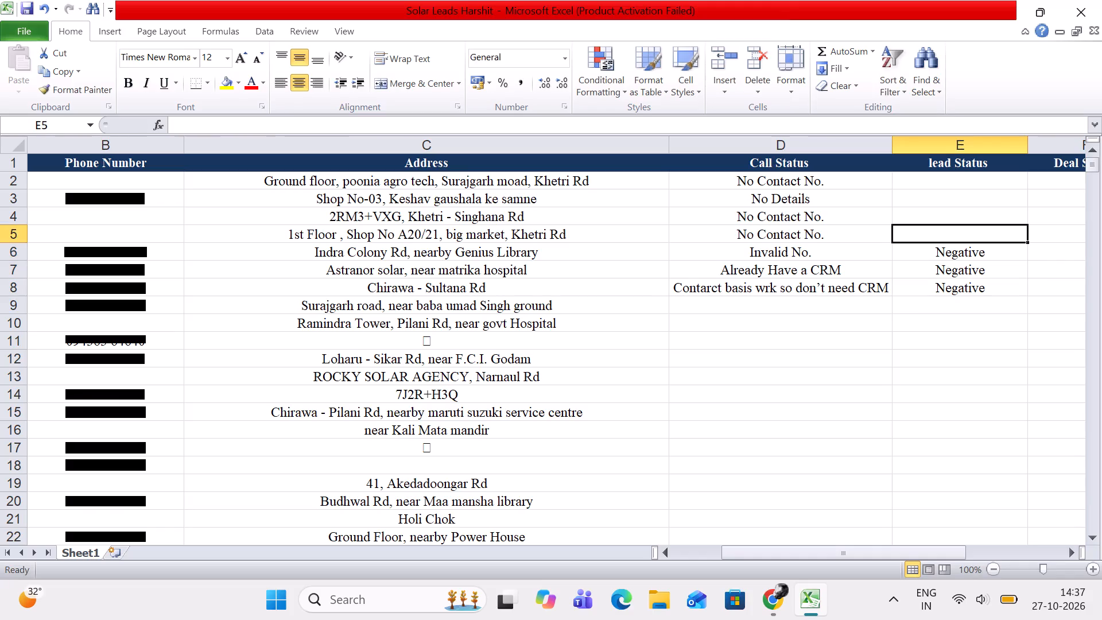
pyautogui.hotkey('shift', 'n')
pyautogui.press('Return')
pyautogui.press('Up')
pyautogui.press('Up')
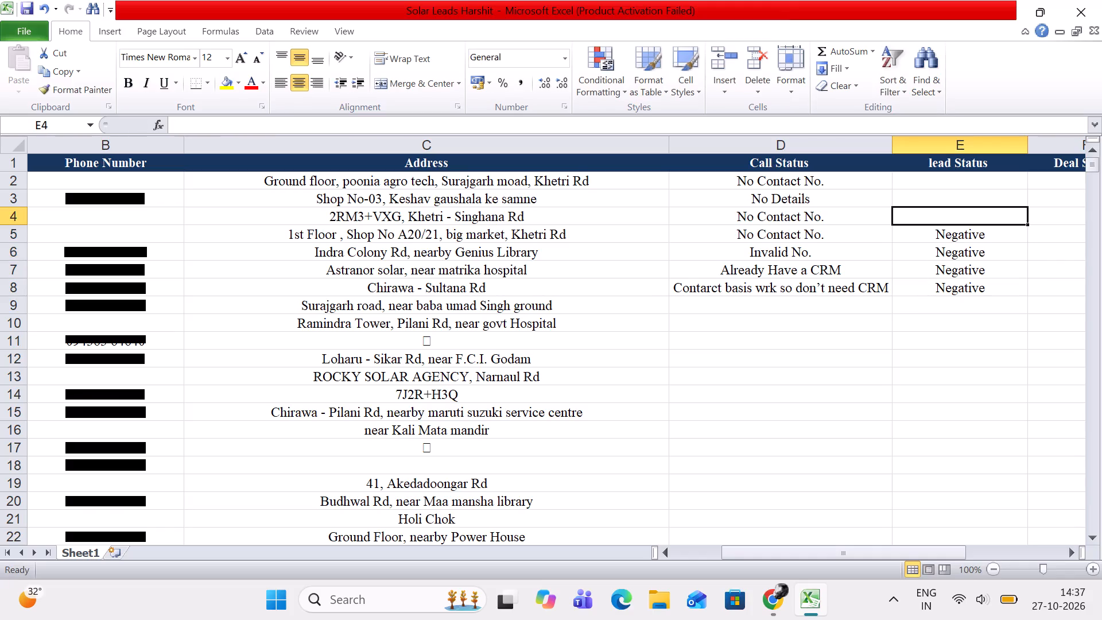
pyautogui.hotkey('shift', 'n')
pyautogui.press('Return')
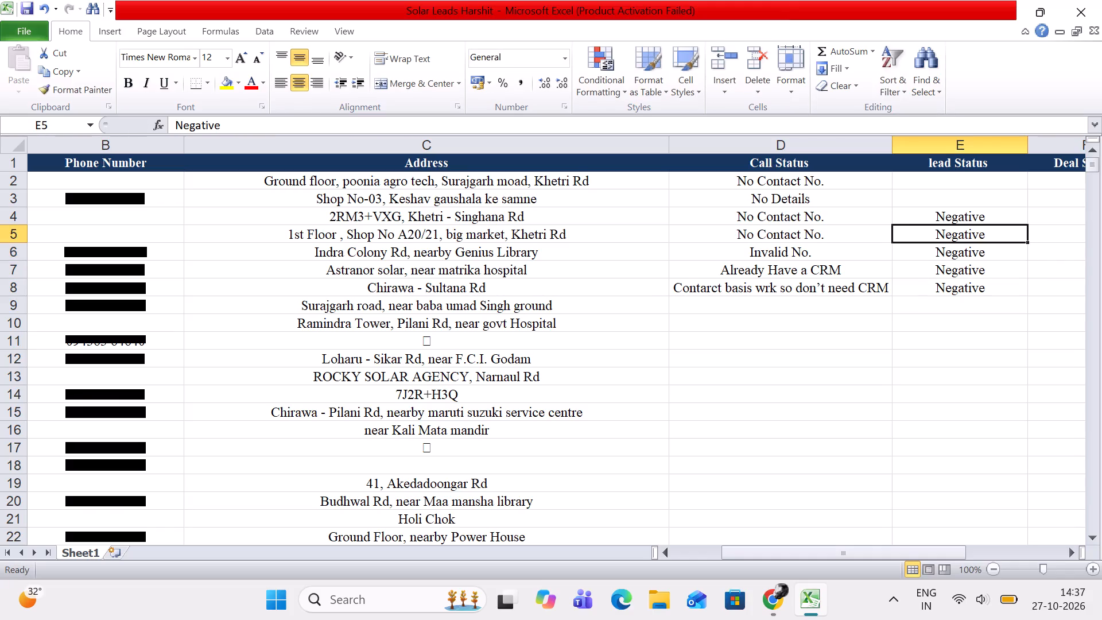
# Copy the "Negative" lead Status from row 4 into rows 2 and 3.
pyautogui.press('Up')
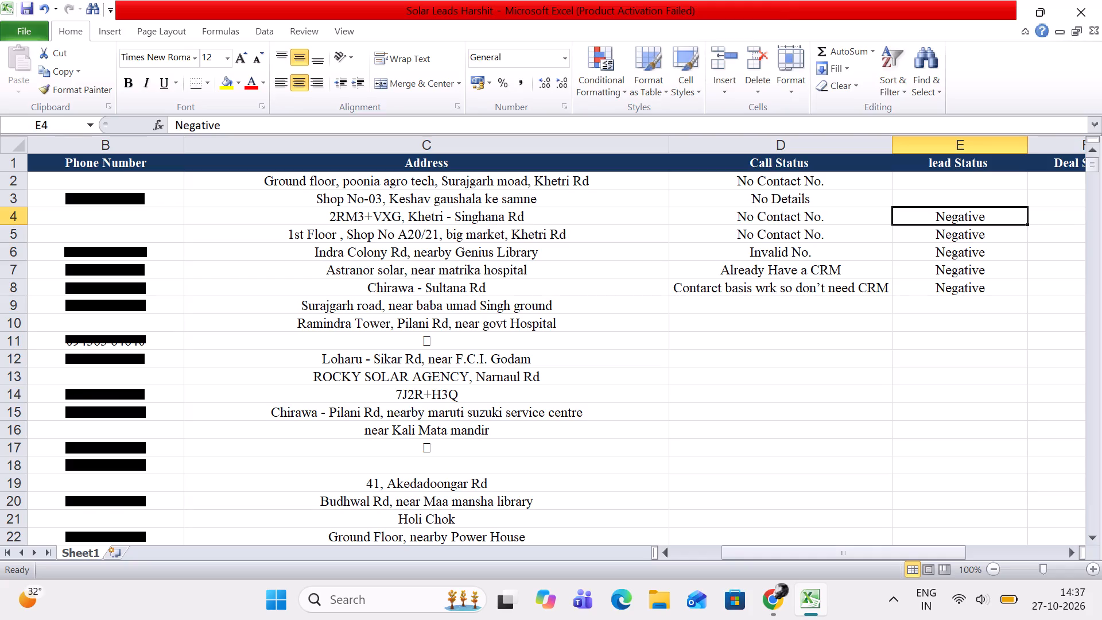
pyautogui.hotkey('ctrl', 'c')
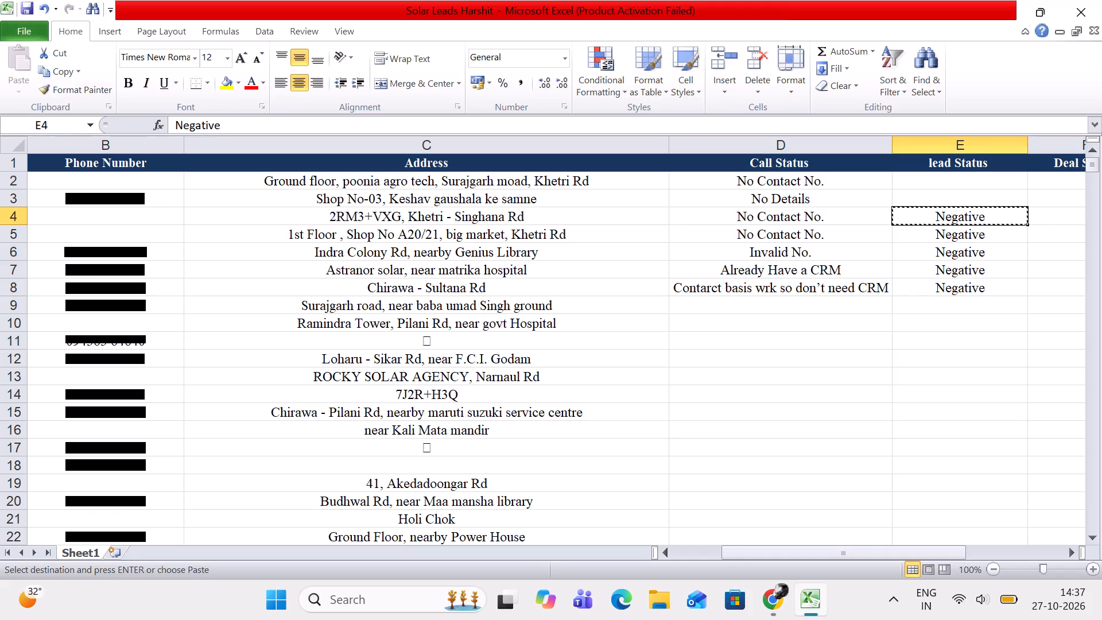
pyautogui.press('Up')
pyautogui.press('Up')
pyautogui.hotkey('shift', 'Down')
pyautogui.hotkey('ctrl', 'v')
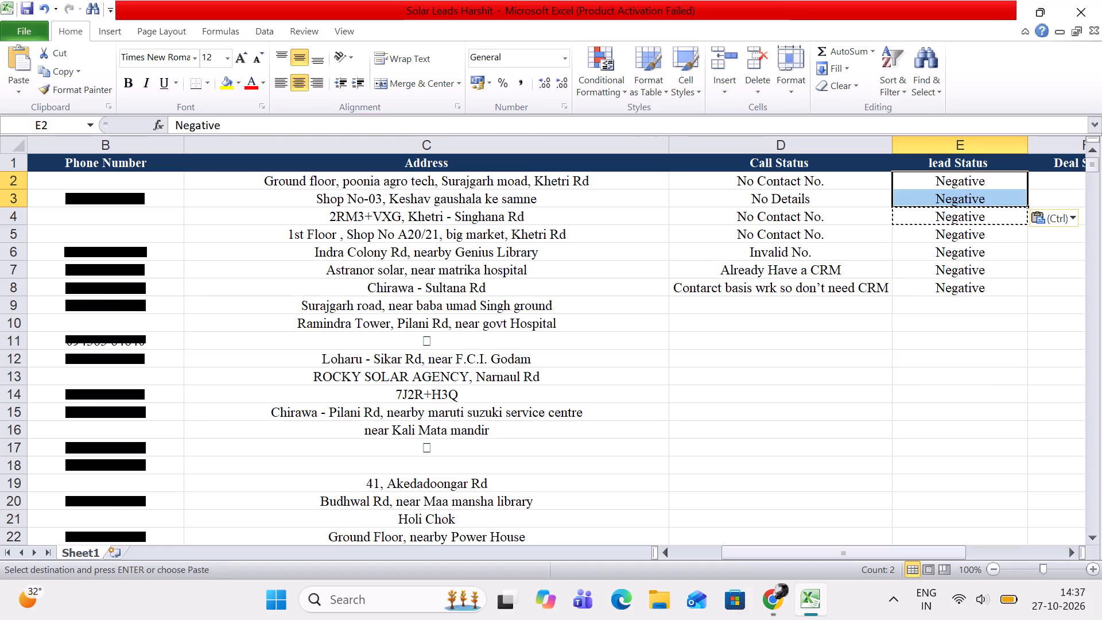
pyautogui.press('Down')
pyautogui.press('Up')
pyautogui.press('Down')
pyautogui.press('Down')
pyautogui.press('Down')
pyautogui.press('Down')
pyautogui.press('Down')
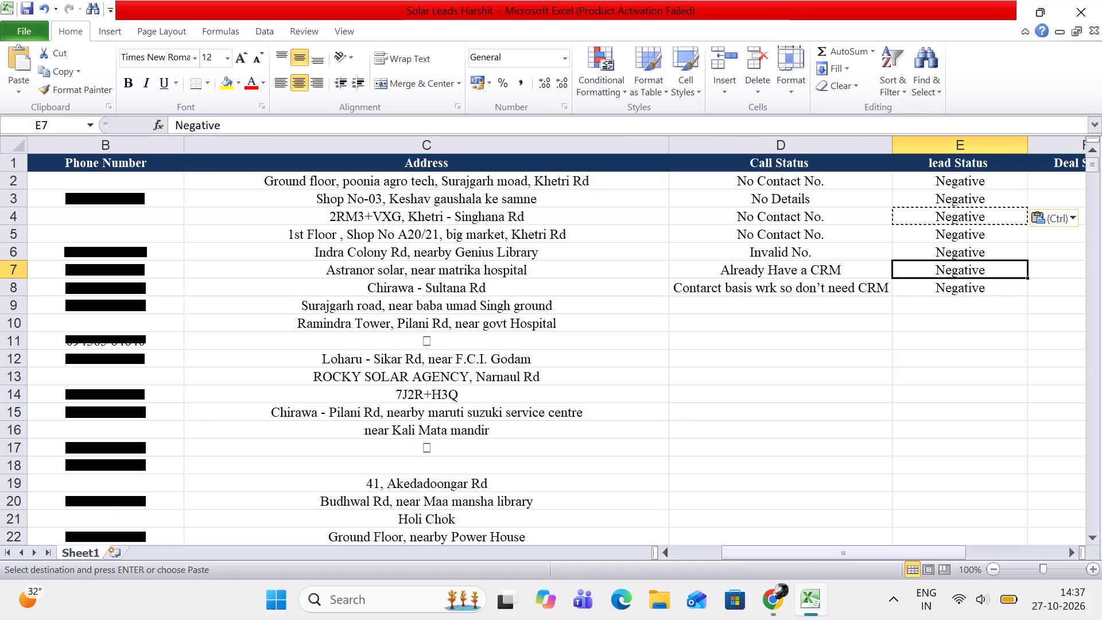
pyautogui.press('Down')
pyautogui.press('Down')
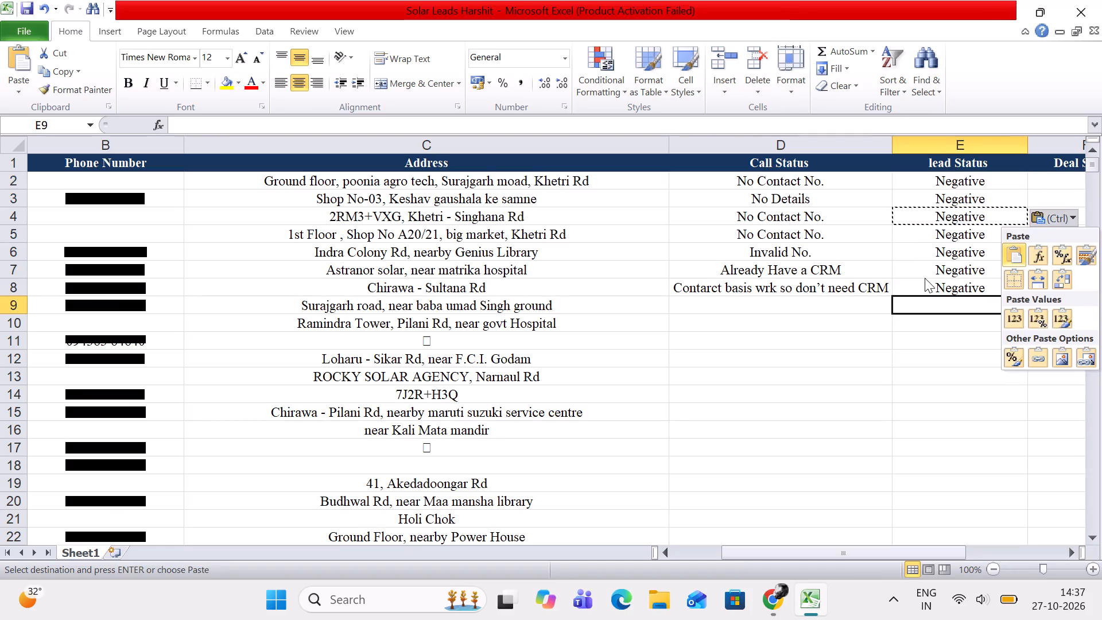
pyautogui.press('Escape')
pyautogui.press('Escape')
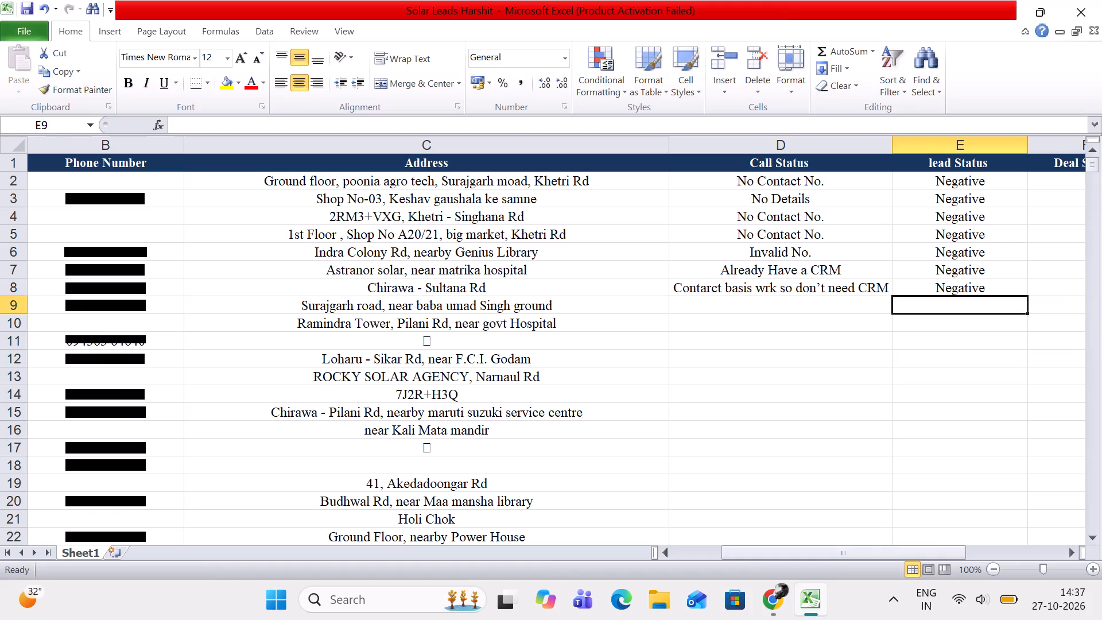
# Review the company name, phone number, address and Call Status cells of the HEXAMP SOLAR PRIVATE LIMITED lead in row 9.
pyautogui.press('Down')
pyautogui.press('Up')
pyautogui.press('Up')
pyautogui.press('Left')
pyautogui.press('Left')
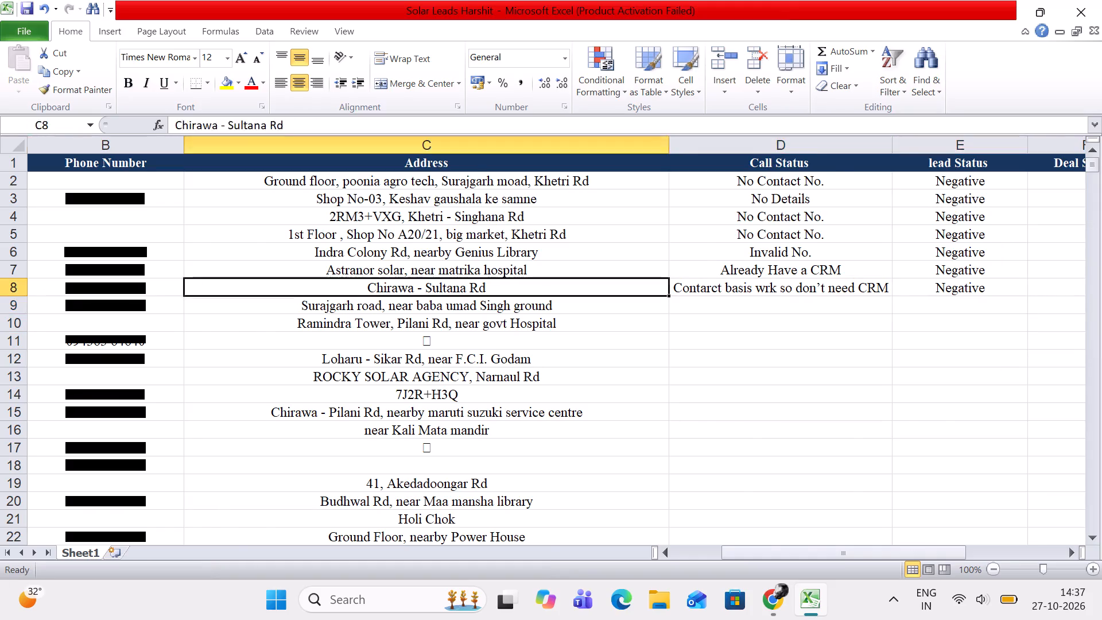
pyautogui.press('Left')
pyautogui.press('Left')
pyautogui.press('Left')
pyautogui.press('Left')
pyautogui.press('Left')
pyautogui.press('Down')
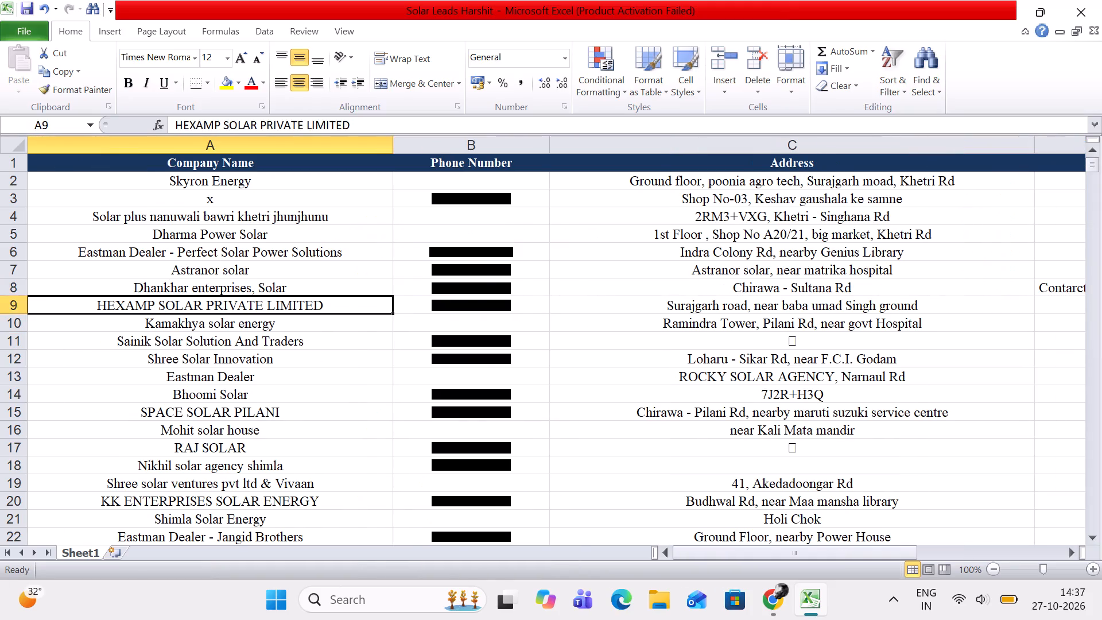
pyautogui.press('Right')
pyautogui.press('Right')
pyautogui.press('Right')
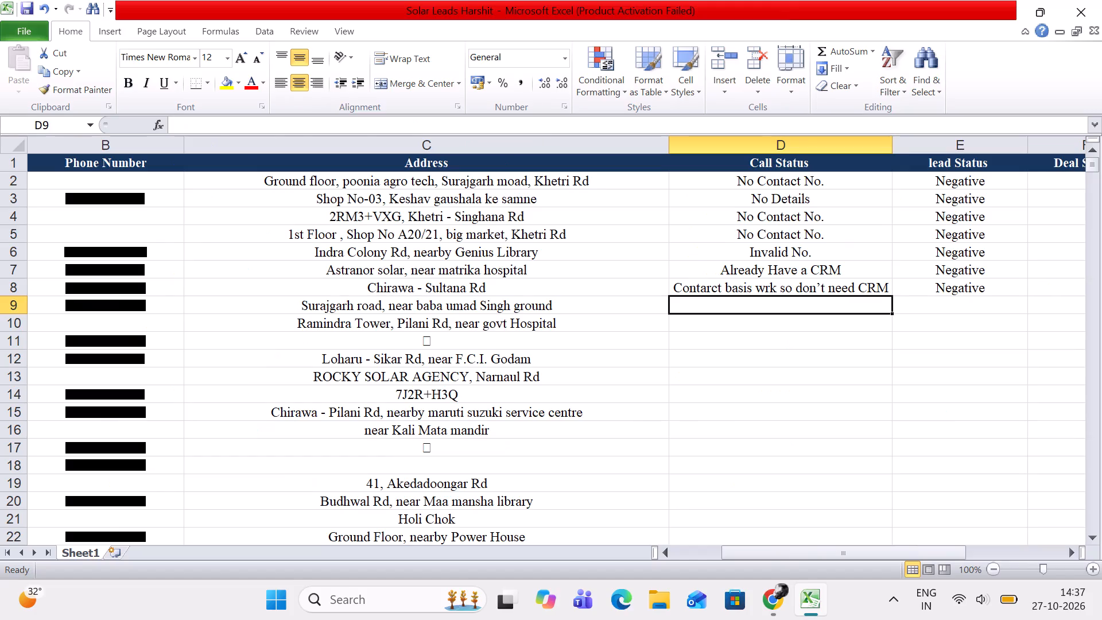
pyautogui.press('Left')
pyautogui.press('Left')
pyautogui.press('Left')
pyautogui.press('Left')
pyautogui.press('Right')
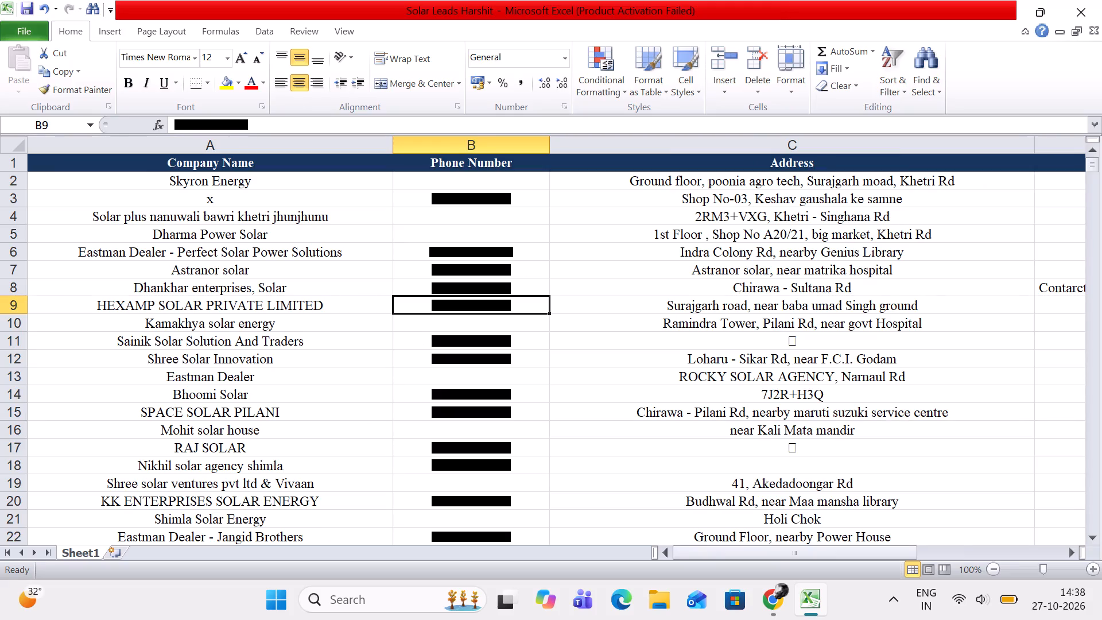
pyautogui.press('Right')
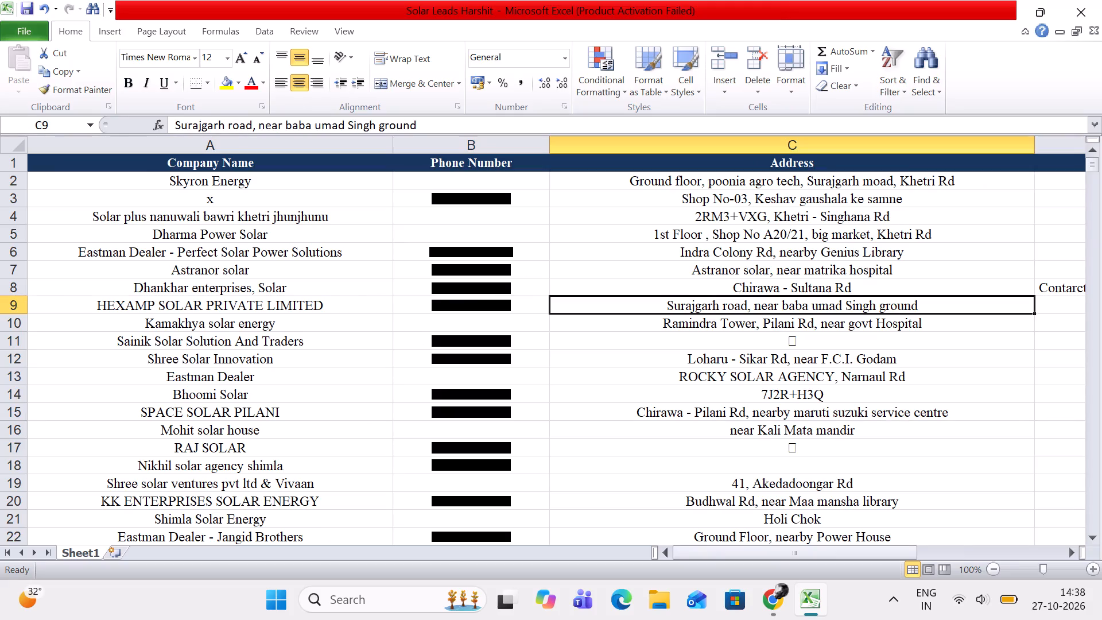
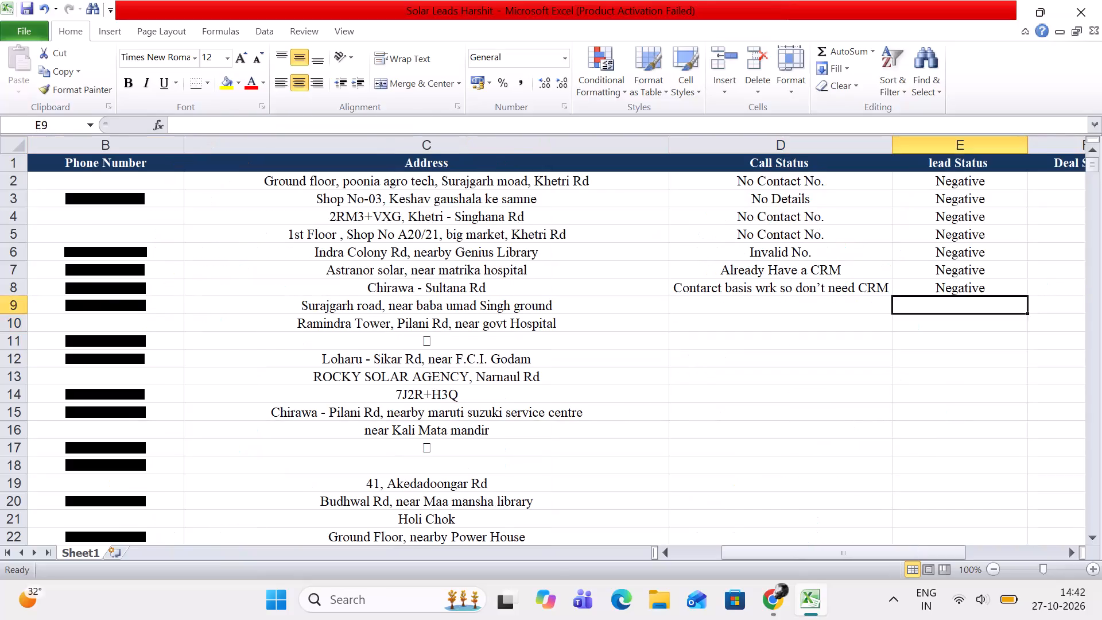
# Copy the "Negative" lead Status from row 8 into row 10, the Kamakhya solar energy lead.
pyautogui.press('Up')
pyautogui.hotkey('ctrl', 'c')
pyautogui.press('Down')
pyautogui.press('Down')
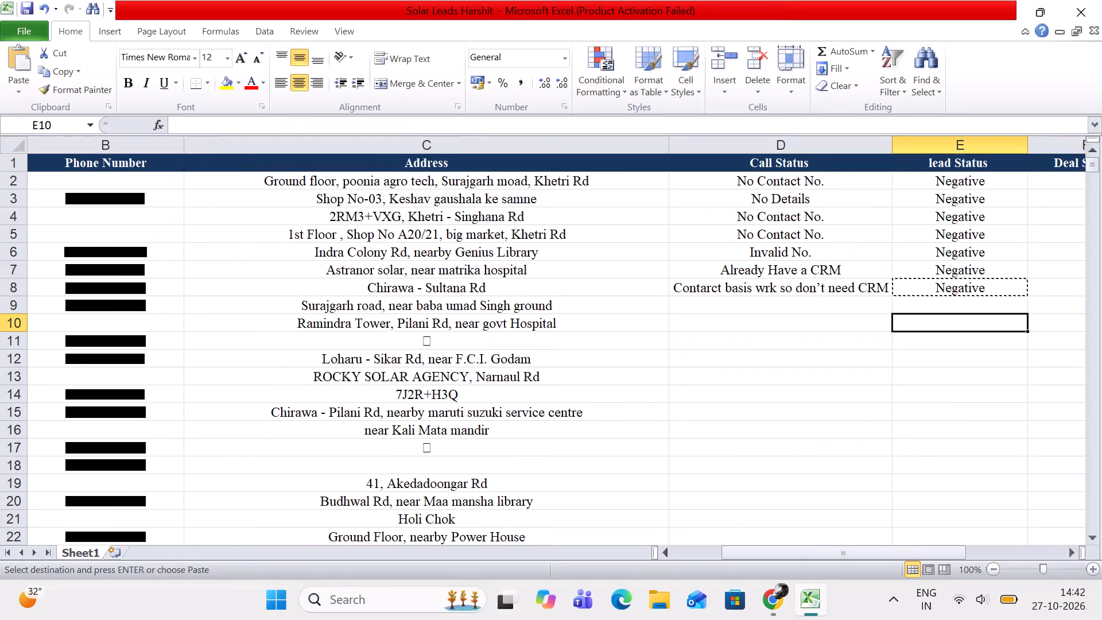
pyautogui.hotkey('ctrl', 'v')
# Enter "No Details" as the Call Status of the Kamakhya solar energy lead in row 10.
pyautogui.press('Left')
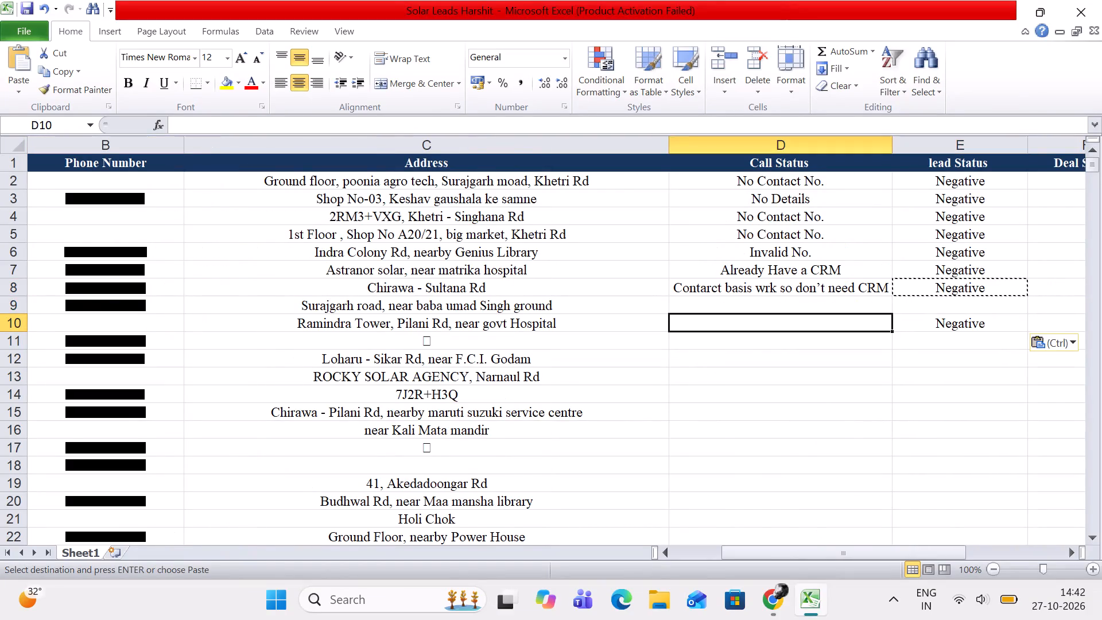
pyautogui.write('No d')
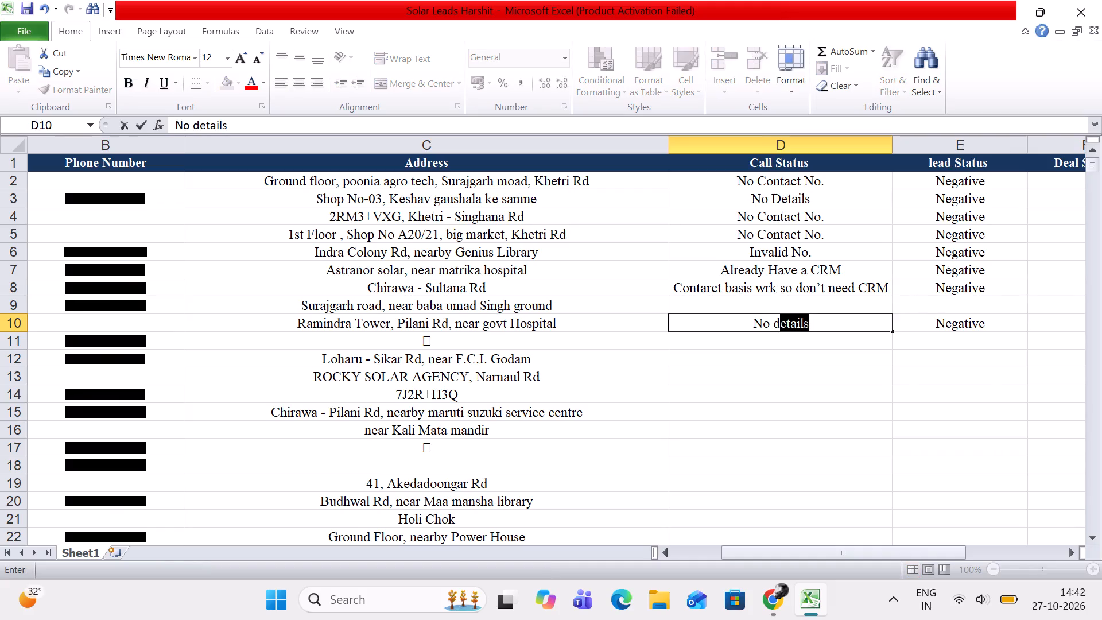
pyautogui.press('Return')
# Enter "Need to call again as he was busy" as the Call Status of the HEXAMP SOLAR PRIVATE LIMITED lead in row 9.
pyautogui.press('Up')
pyautogui.press('Up')
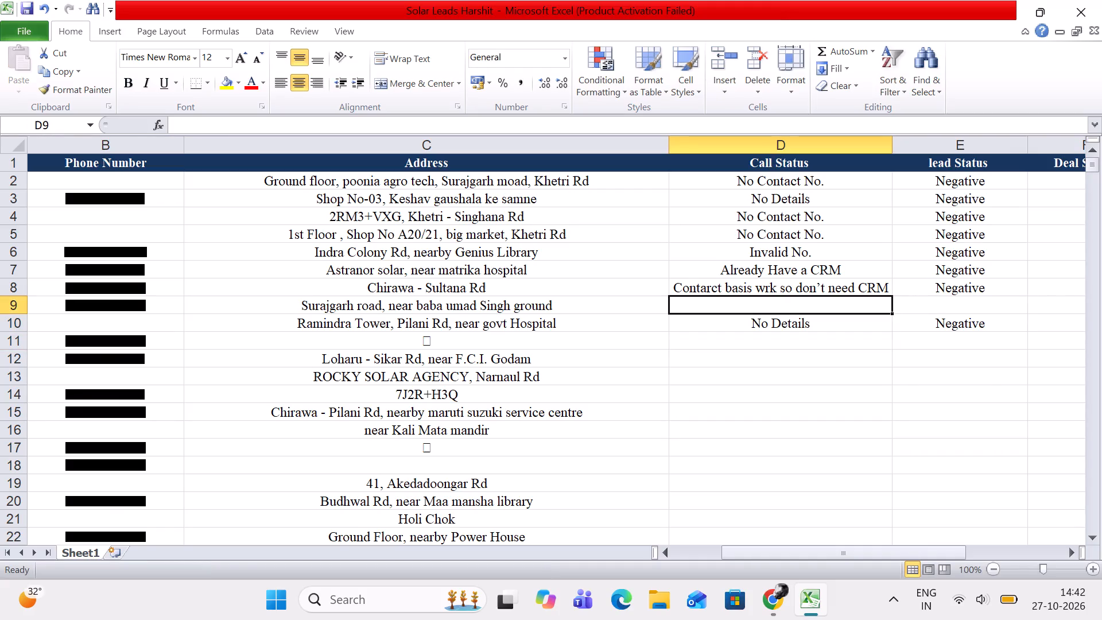
pyautogui.press('Right')
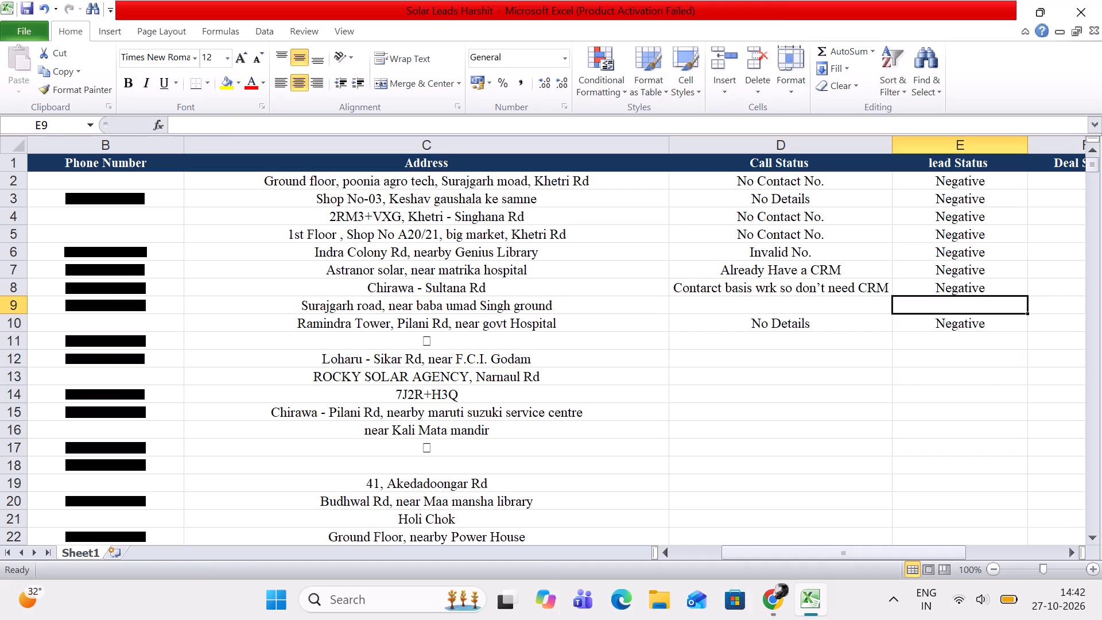
pyautogui.press('Left')
pyautogui.press('Left')
pyautogui.press('Left')
pyautogui.press('Left')
pyautogui.press('Left')
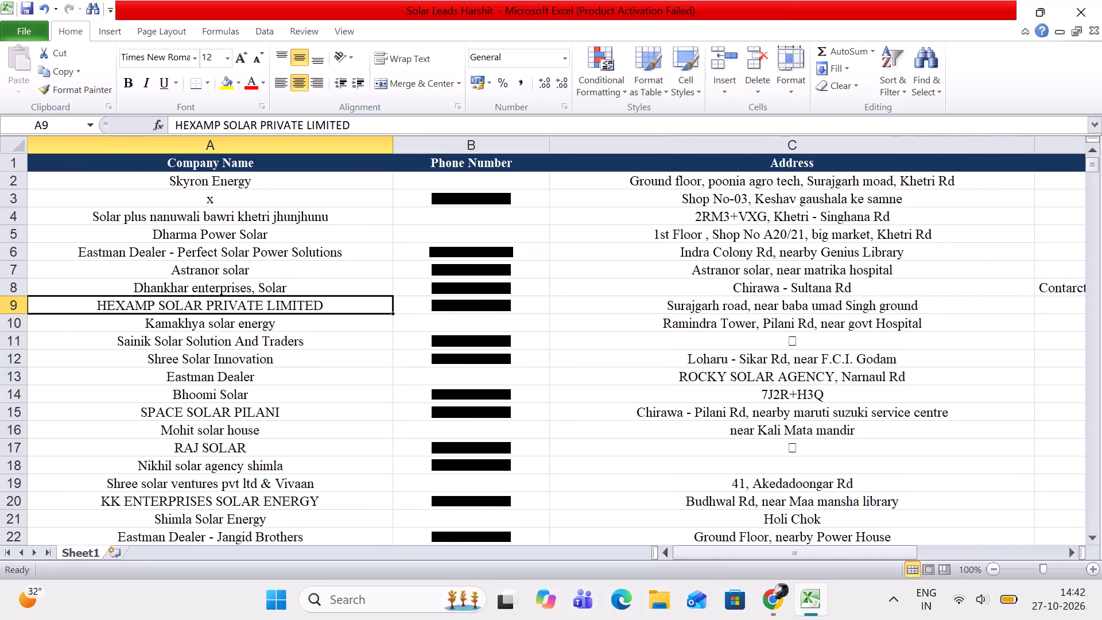
pyautogui.press('Right')
pyautogui.press('Right')
pyautogui.press('Right')
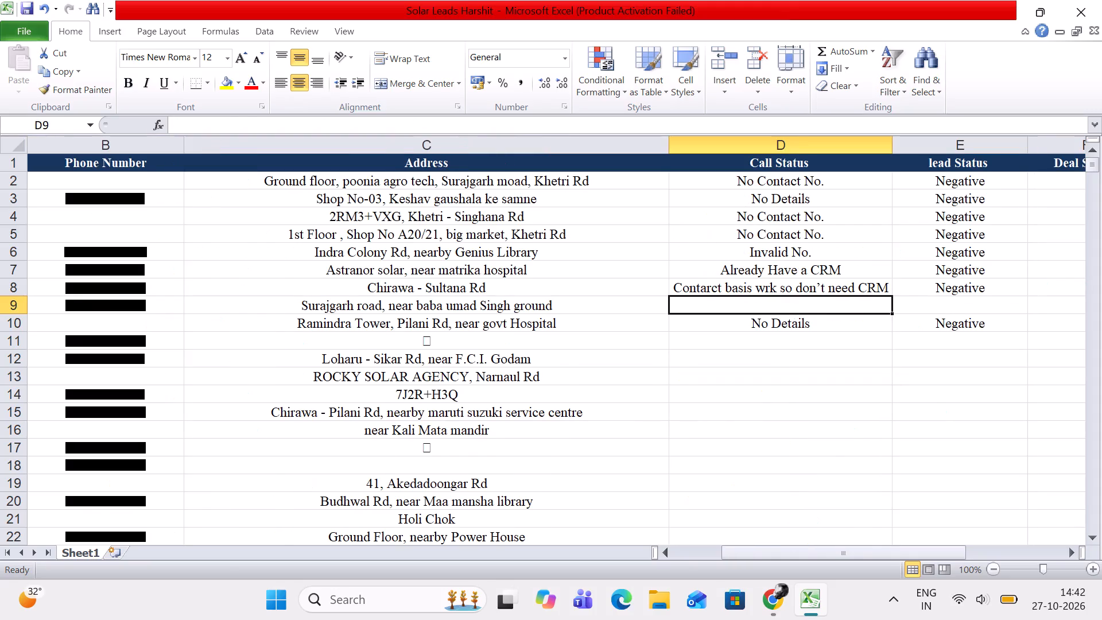
pyautogui.write('Need to call again')
pyautogui.press('space')
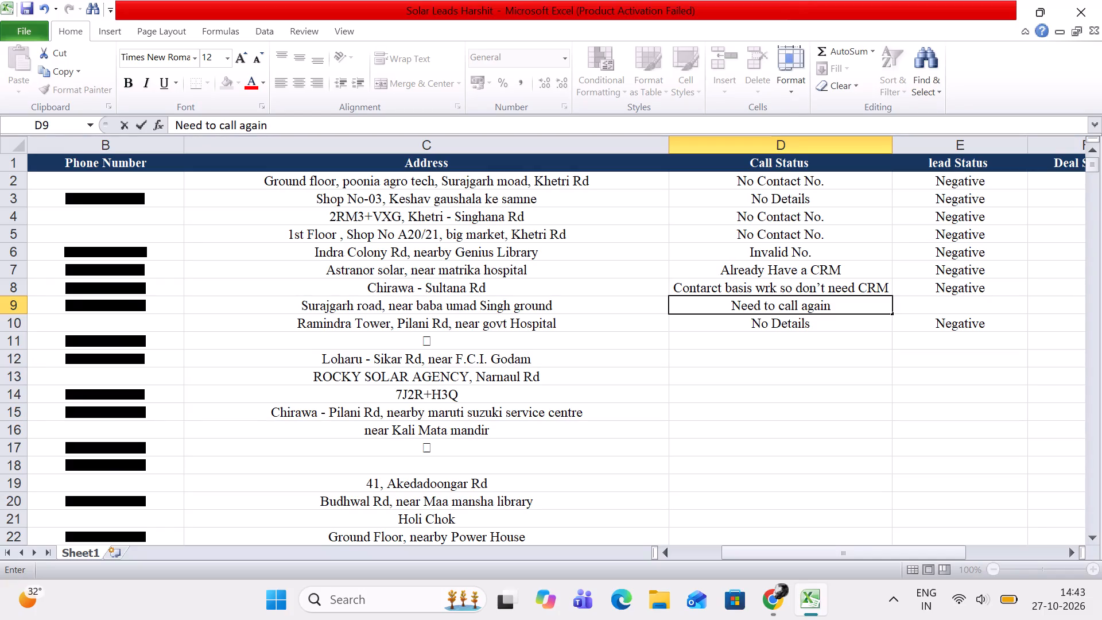
pyautogui.write('as he was bisy')
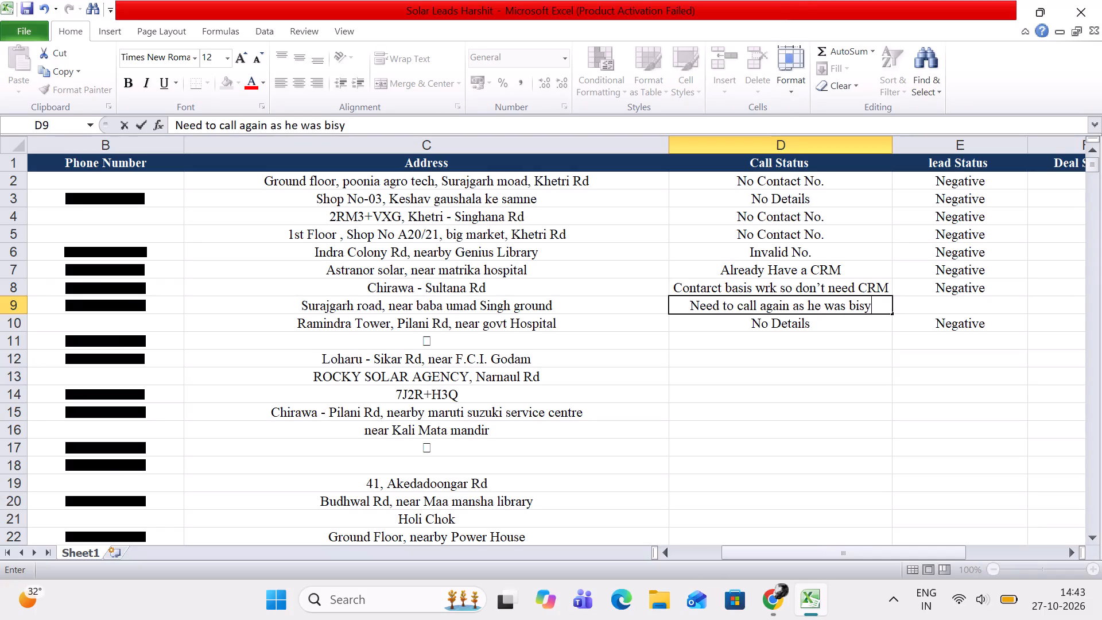
pyautogui.press('BackSpace')
pyautogui.press('BackSpace')
pyautogui.press('BackSpace')
pyautogui.write('usy')
pyautogui.press('Return')
# Enter "Neutral" as the lead Status of the HEXAMP SOLAR PRIVATE LIMITED lead in row 9.
pyautogui.press('Down')
pyautogui.press('Up')
pyautogui.press('Up')
pyautogui.press('Right')
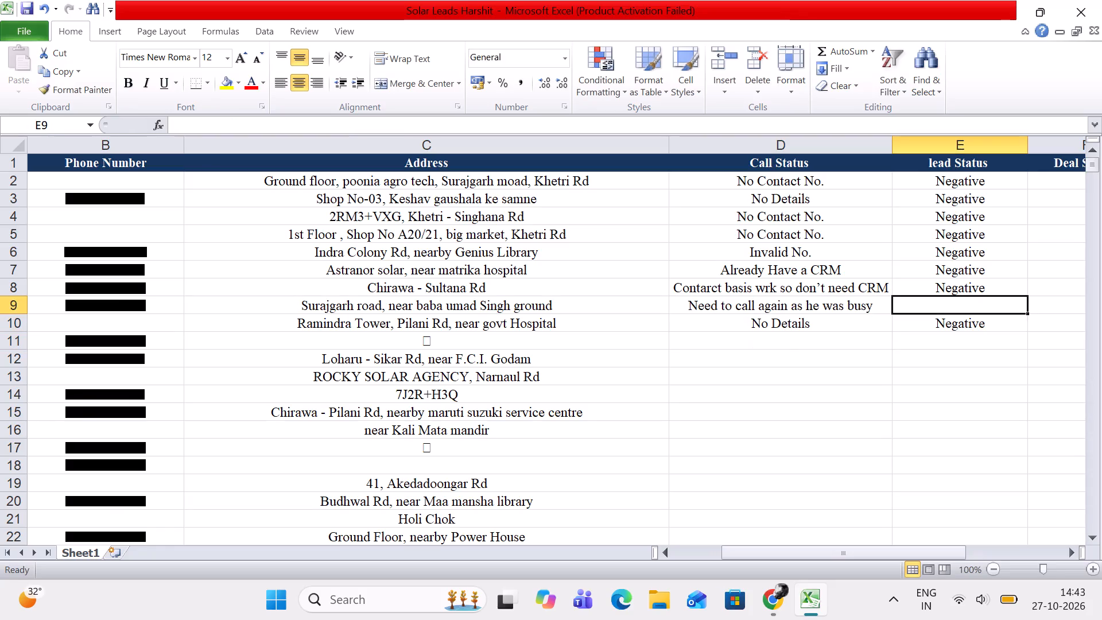
pyautogui.write('Neut')
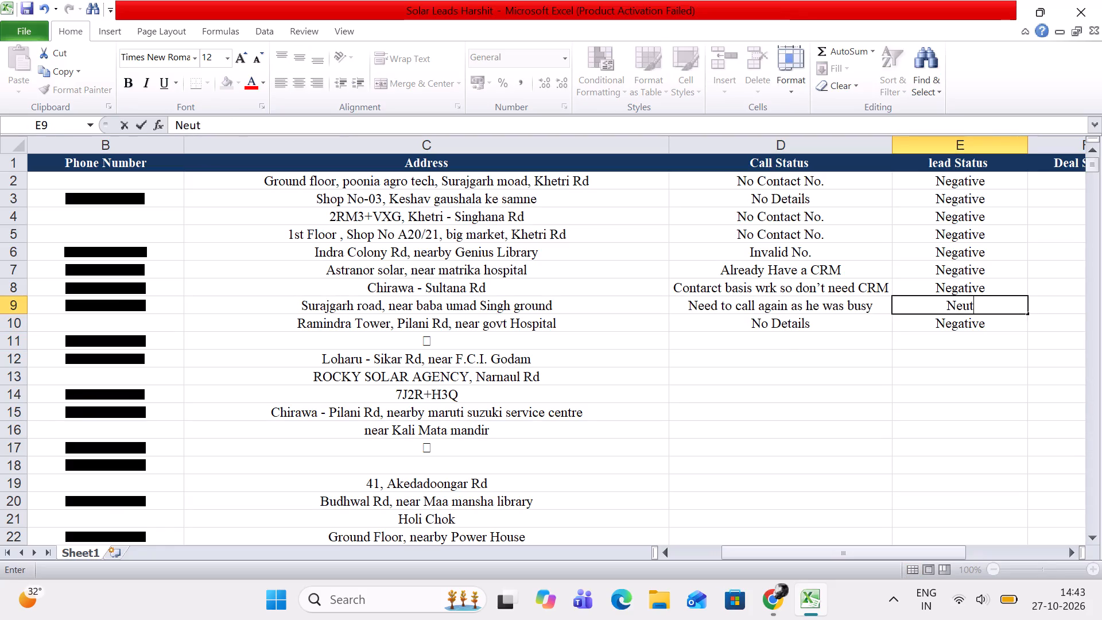
pyautogui.write('ral')
pyautogui.press('Return')
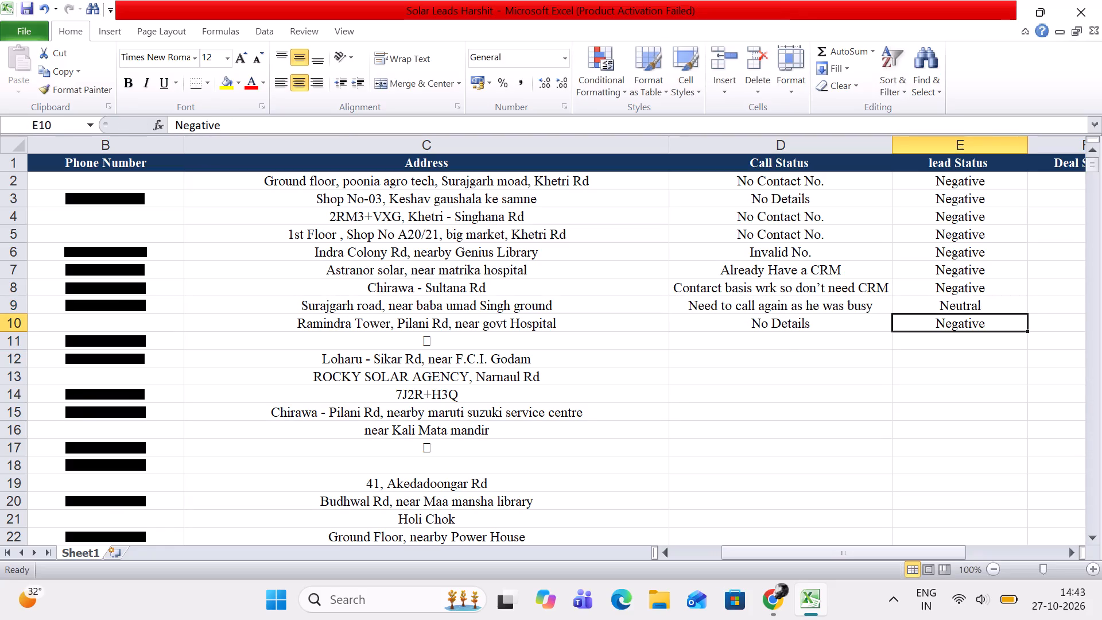
# Review the company name and phone number of the Sainik Solar Solution And Traders lead in row 11.
pyautogui.press('Down')
pyautogui.press('Left')
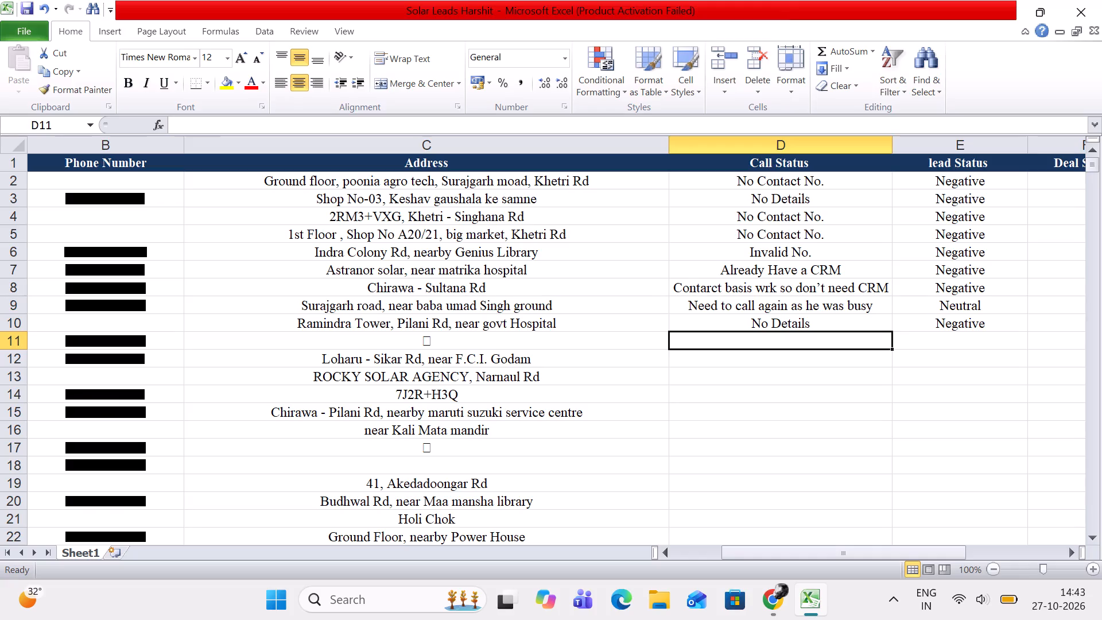
pyautogui.press('Left')
pyautogui.press('Left')
pyautogui.press('Left')
pyautogui.press('Left')
pyautogui.press('Left')
pyautogui.press('Right')
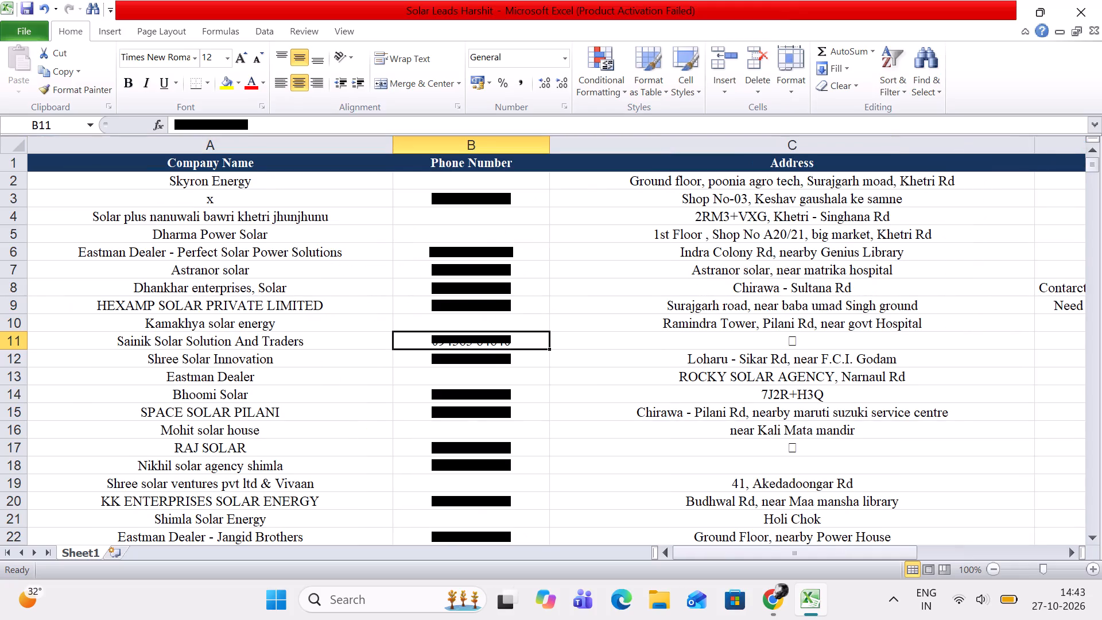
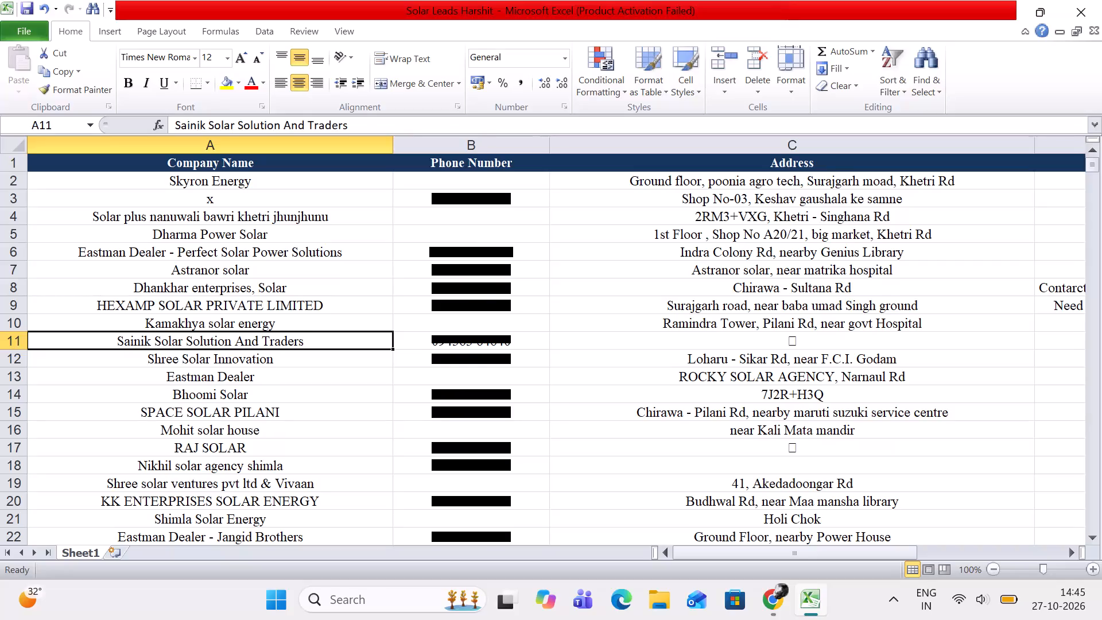
# Copy the "Negative" lead Status from row 10 to the Sainik Solar Solution And Traders lead in row 11.
pyautogui.press('Right')
pyautogui.press('Right')
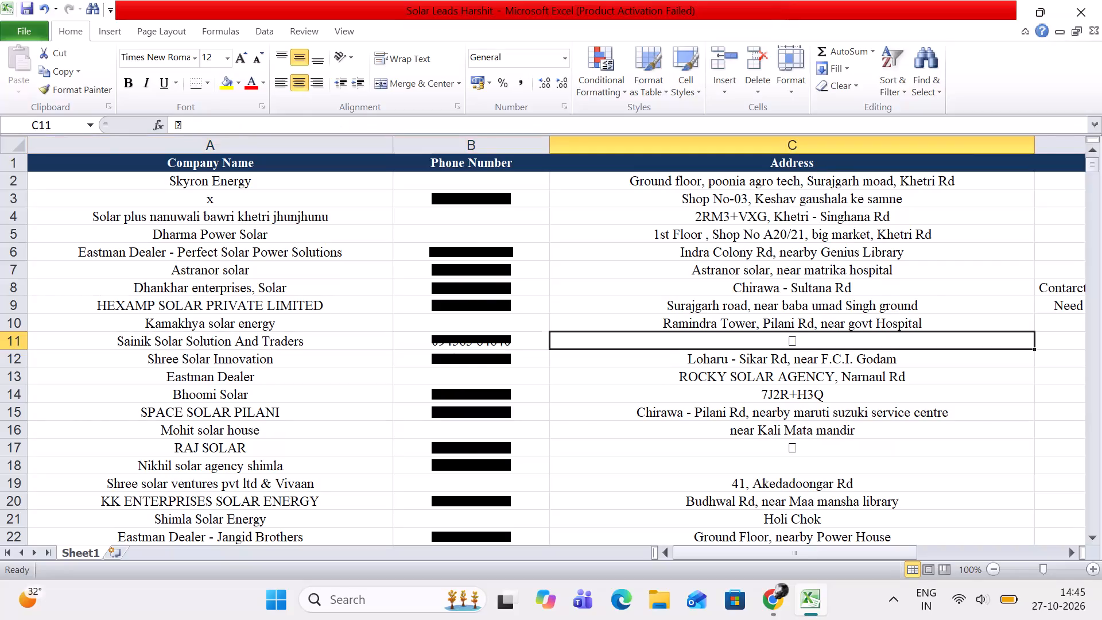
pyautogui.press('Right')
pyautogui.press('Right')
pyautogui.press('Up')
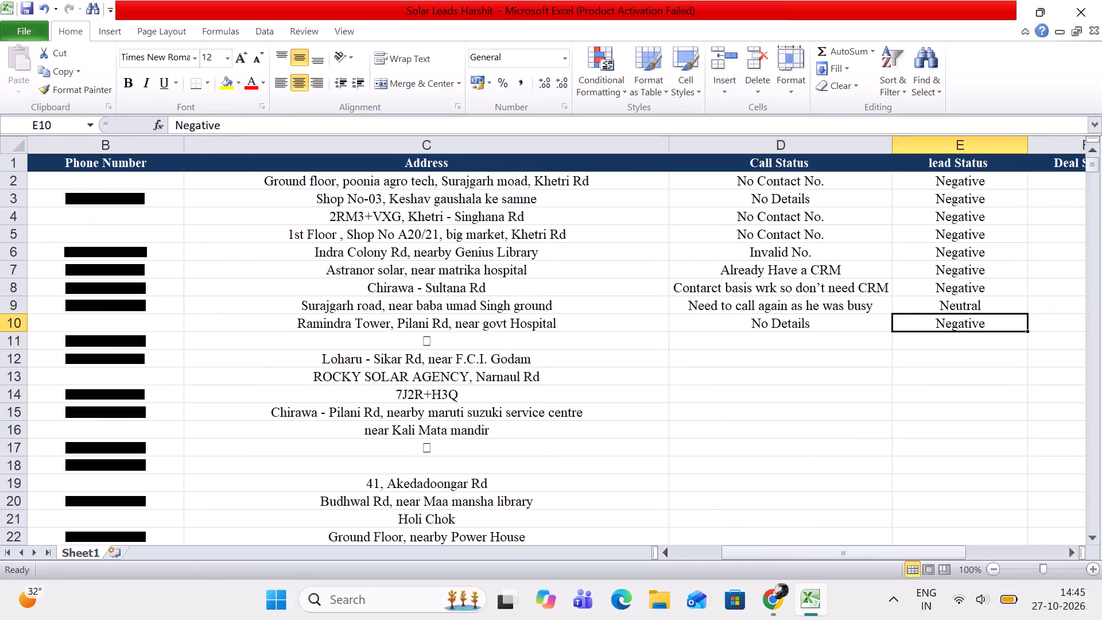
pyautogui.hotkey('ctrl', 'c')
pyautogui.press('Down')
pyautogui.hotkey('ctrl', 'v')
pyautogui.press('Left')
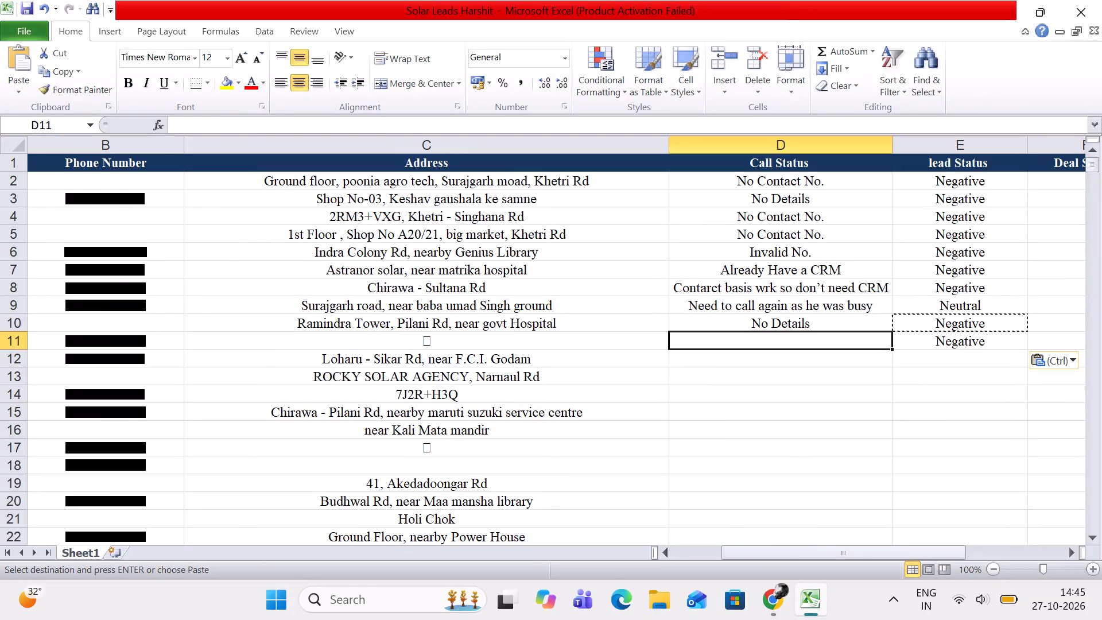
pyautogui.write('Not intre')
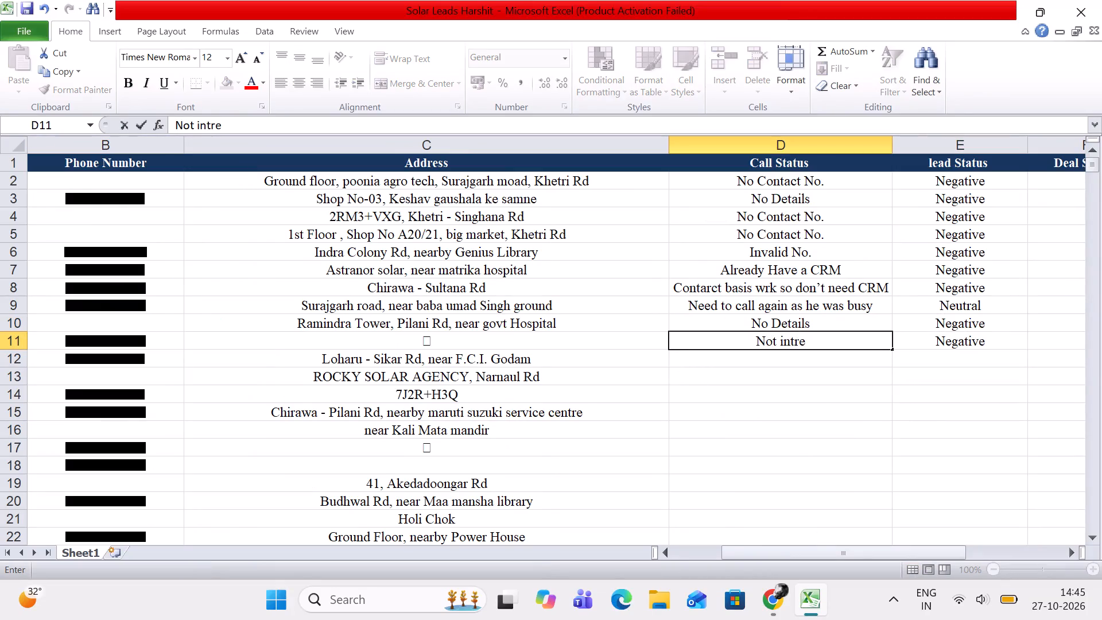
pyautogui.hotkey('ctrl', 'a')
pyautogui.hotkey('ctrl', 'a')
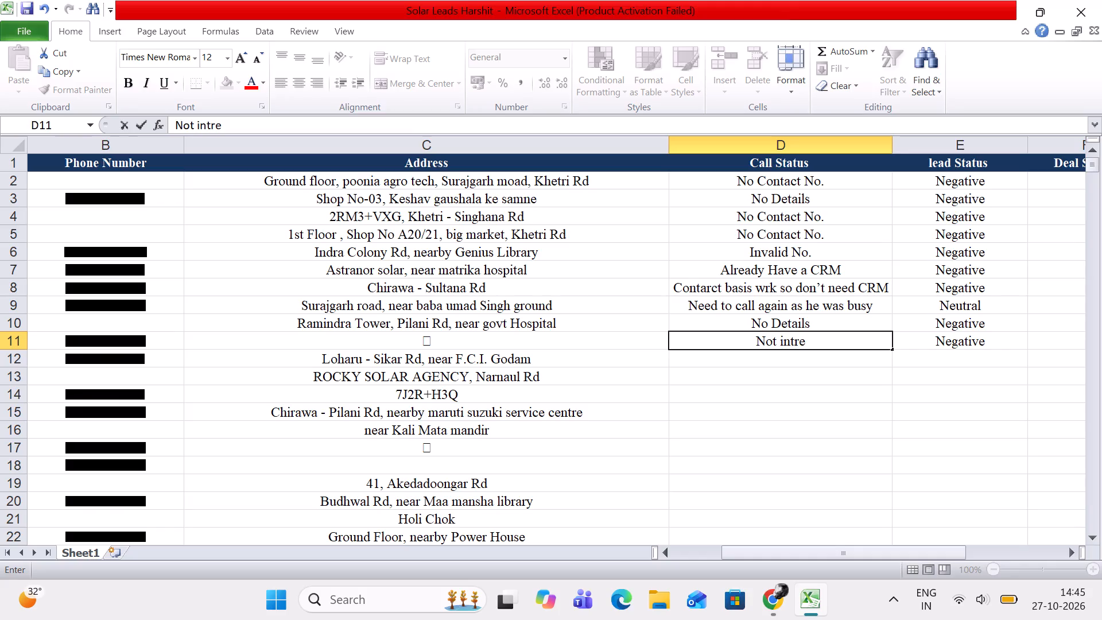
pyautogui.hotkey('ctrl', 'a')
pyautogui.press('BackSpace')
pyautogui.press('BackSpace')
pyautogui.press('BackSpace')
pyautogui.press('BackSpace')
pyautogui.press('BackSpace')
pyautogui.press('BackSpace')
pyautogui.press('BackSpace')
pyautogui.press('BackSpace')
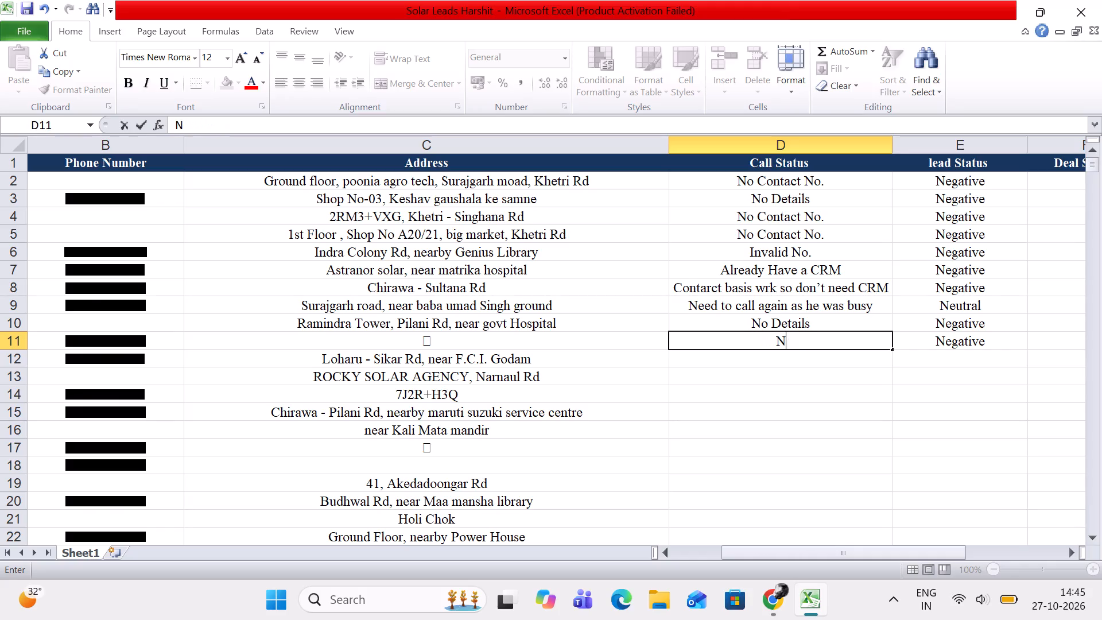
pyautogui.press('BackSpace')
# Enter "Business Not doing well so don't need as of now" as the Call Status of the Sainik Solar Solution And Traders lead in row 11.
pyautogui.write('Business')
pyautogui.press('space')
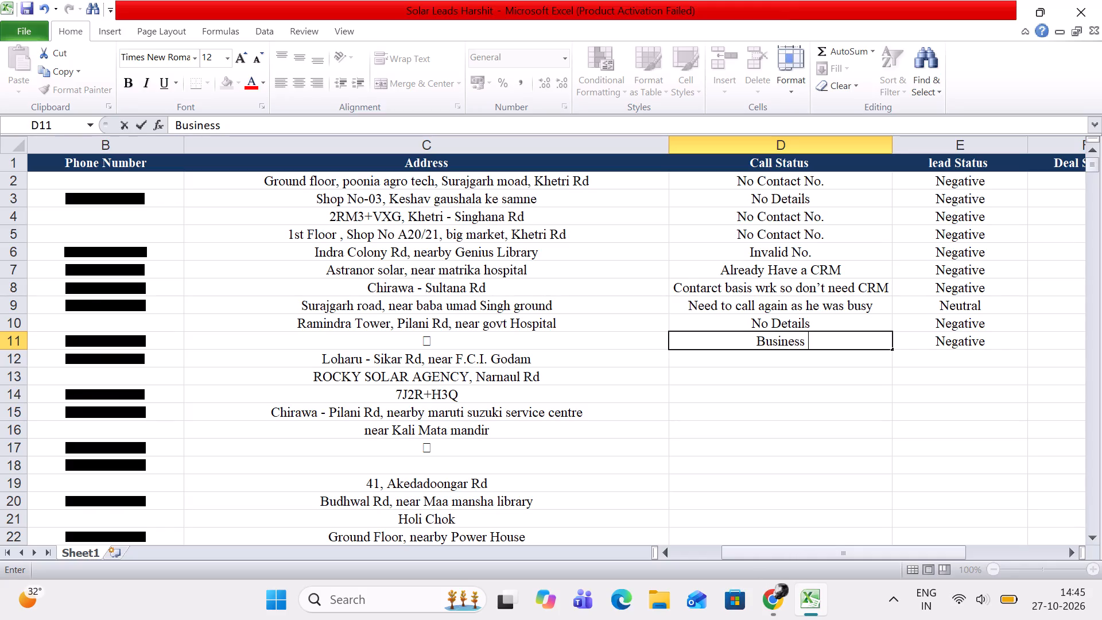
pyautogui.write('Not ding')
pyautogui.press('space')
pyautogui.write('well')
pyautogui.press('space')
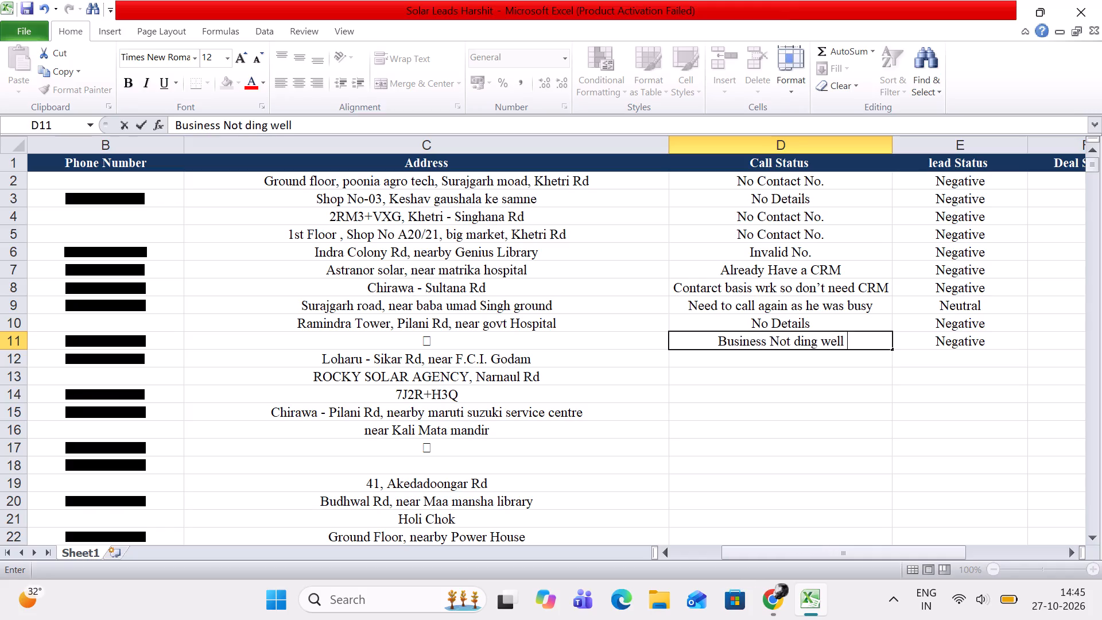
pyautogui.press('BackSpace')
pyautogui.press('BackSpace')
pyautogui.press('BackSpace')
pyautogui.press('BackSpace')
pyautogui.press('BackSpace')
pyautogui.press('BackSpace')
pyautogui.press('BackSpace')
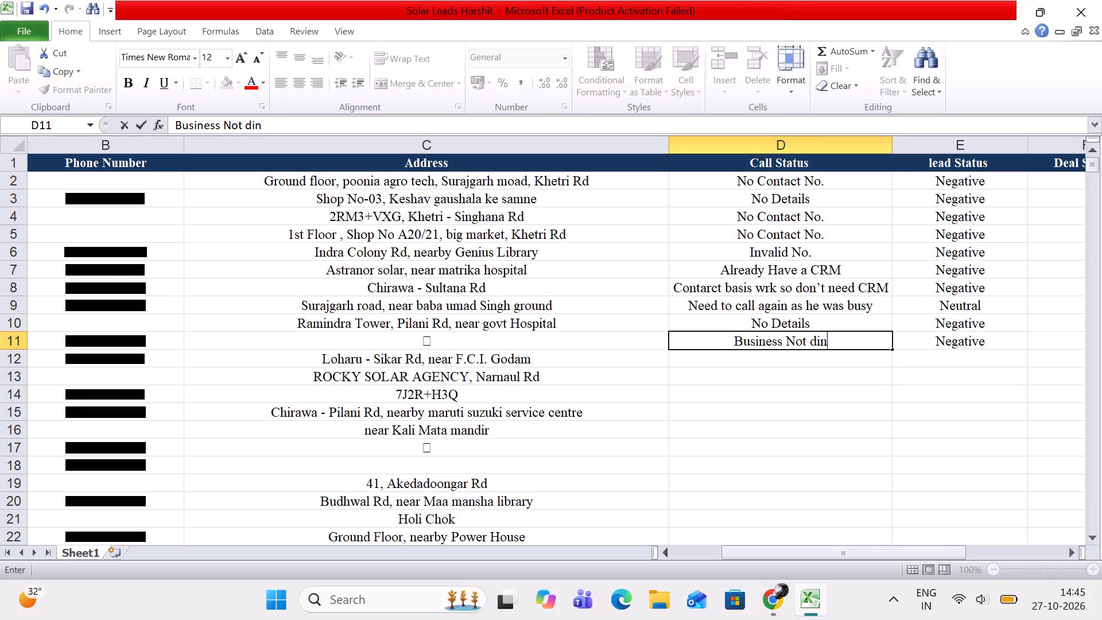
pyautogui.press('BackSpace')
pyautogui.press('BackSpace')
pyautogui.write('oing')
pyautogui.press('w')
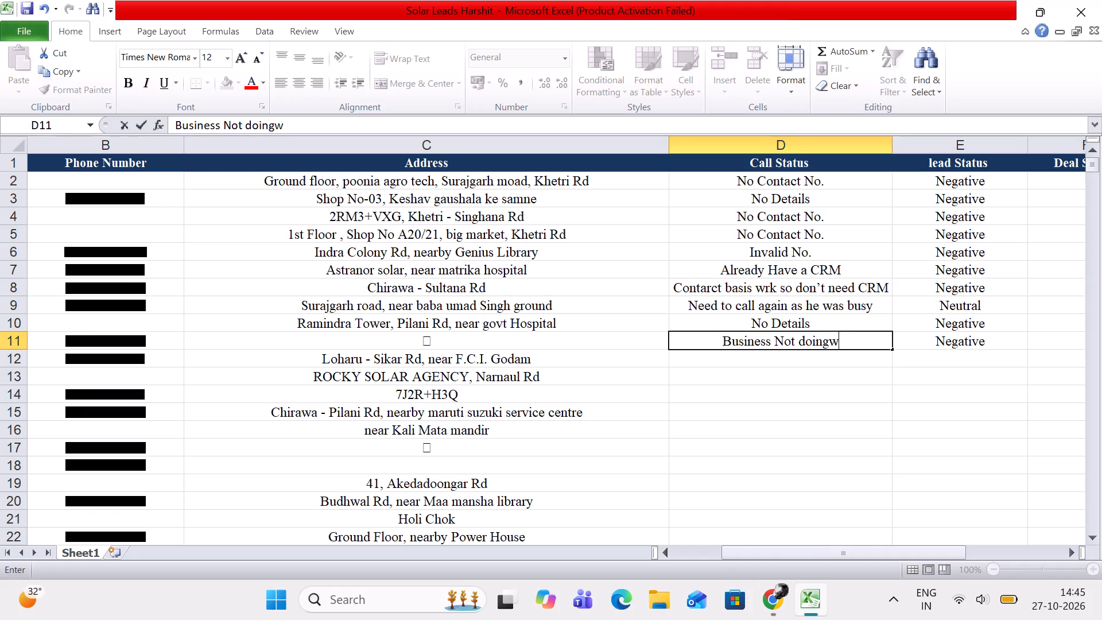
pyautogui.press('BackSpace')
pyautogui.press('space')
pyautogui.write('weol')
pyautogui.press('BackSpace')
pyautogui.press('BackSpace')
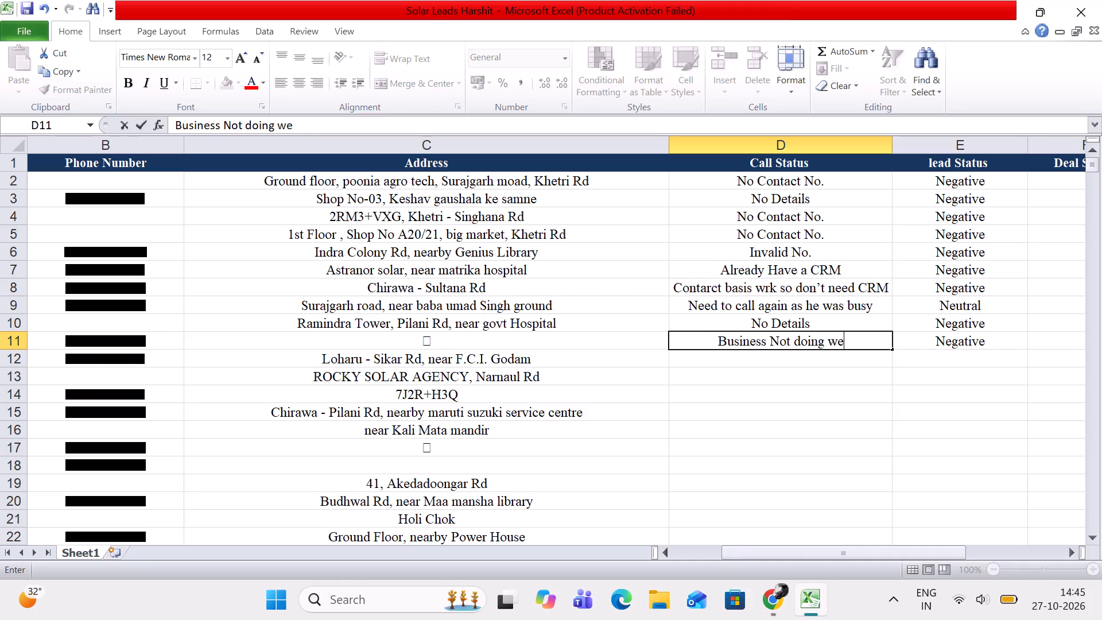
pyautogui.write('ll so dont need as of noq')
pyautogui.press('Return')
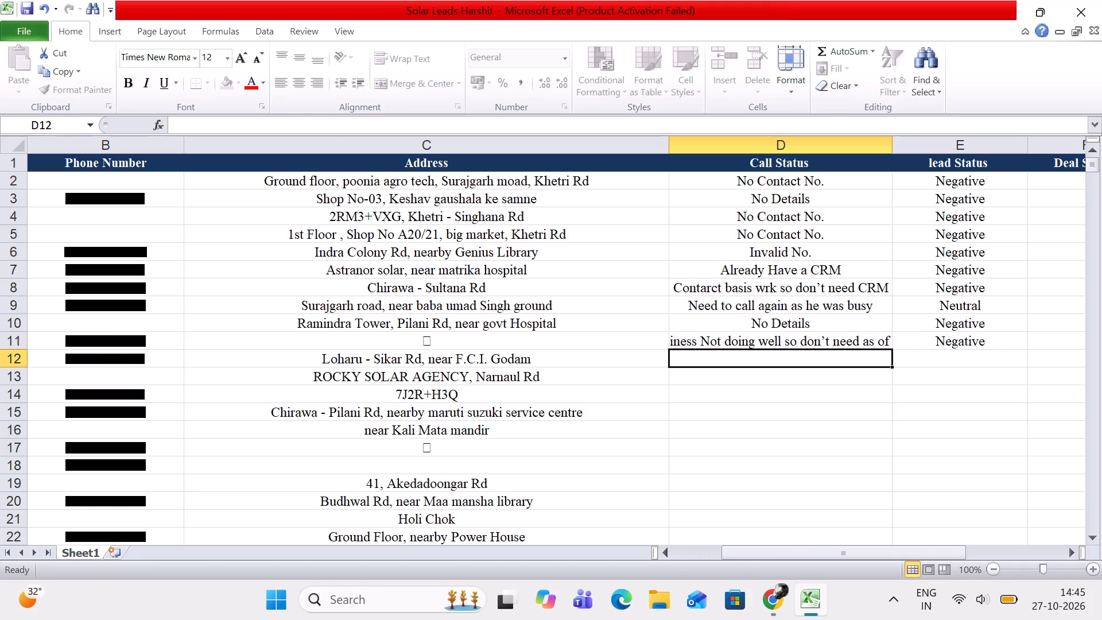
pyautogui.press('Up')
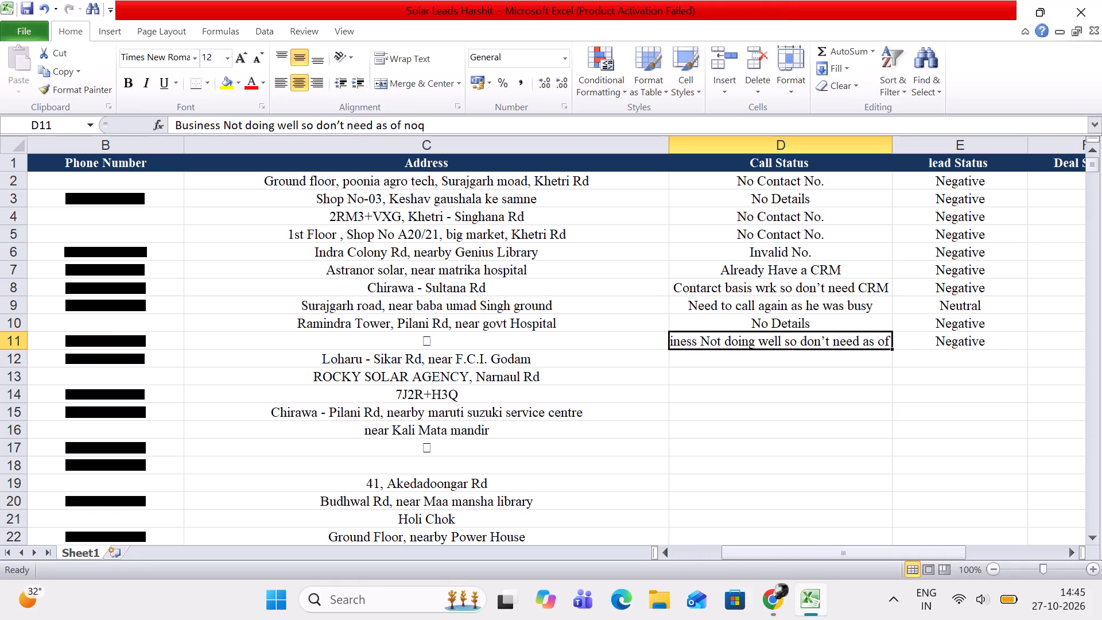
pyautogui.click(463, 128)
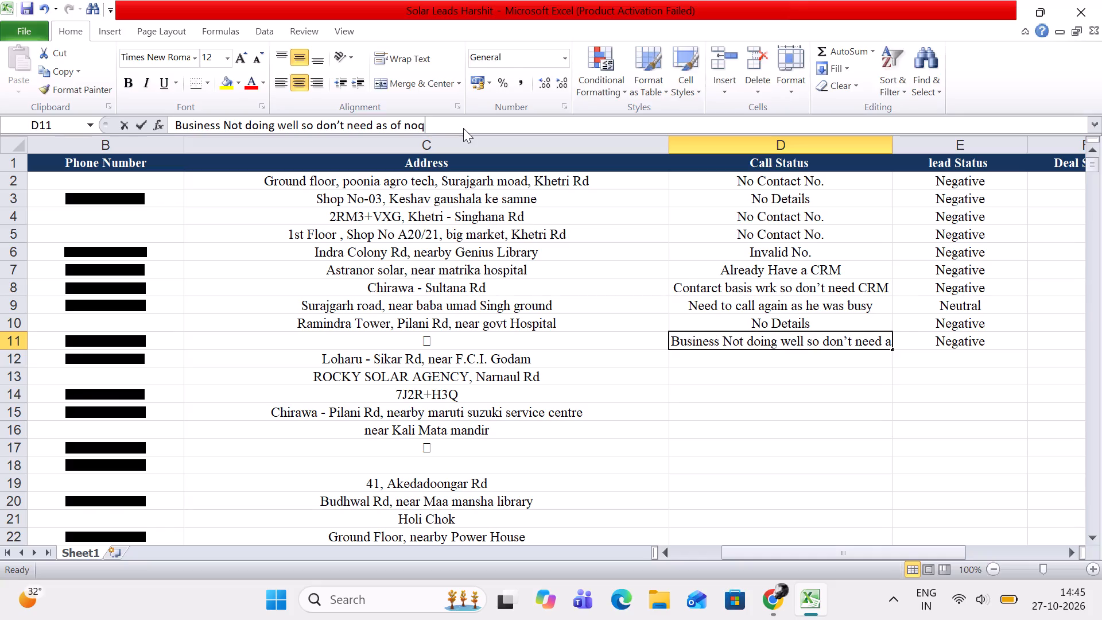
pyautogui.press('BackSpace')
pyautogui.press('w')
pyautogui.press('Return')
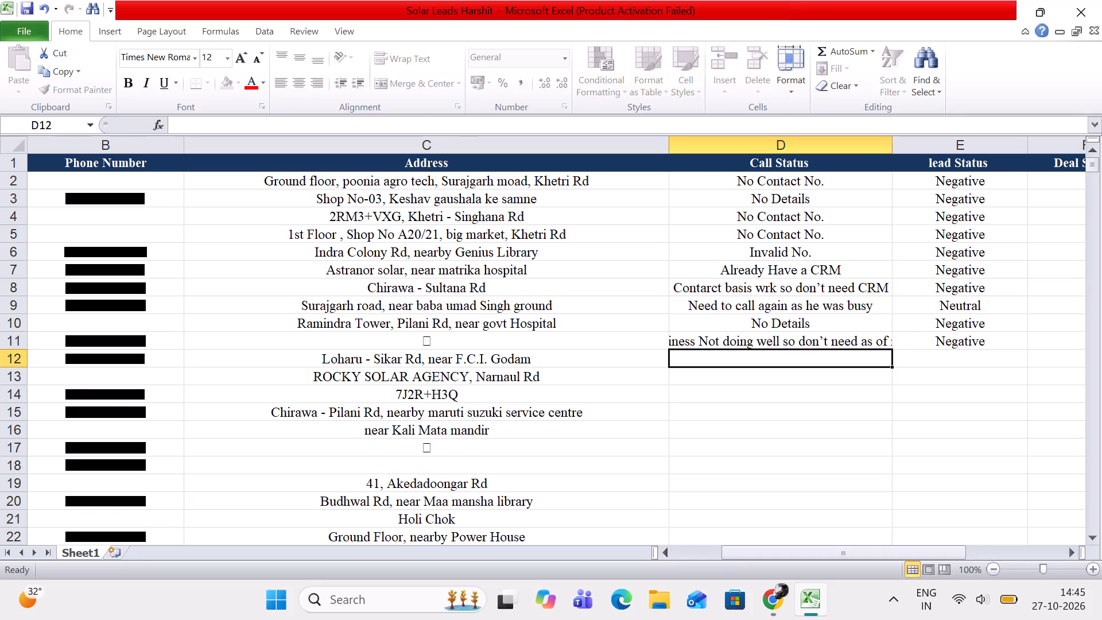
# Auto-fit the width of the Call Status column to its longest entry.
pyautogui.doubleClick(895, 153)
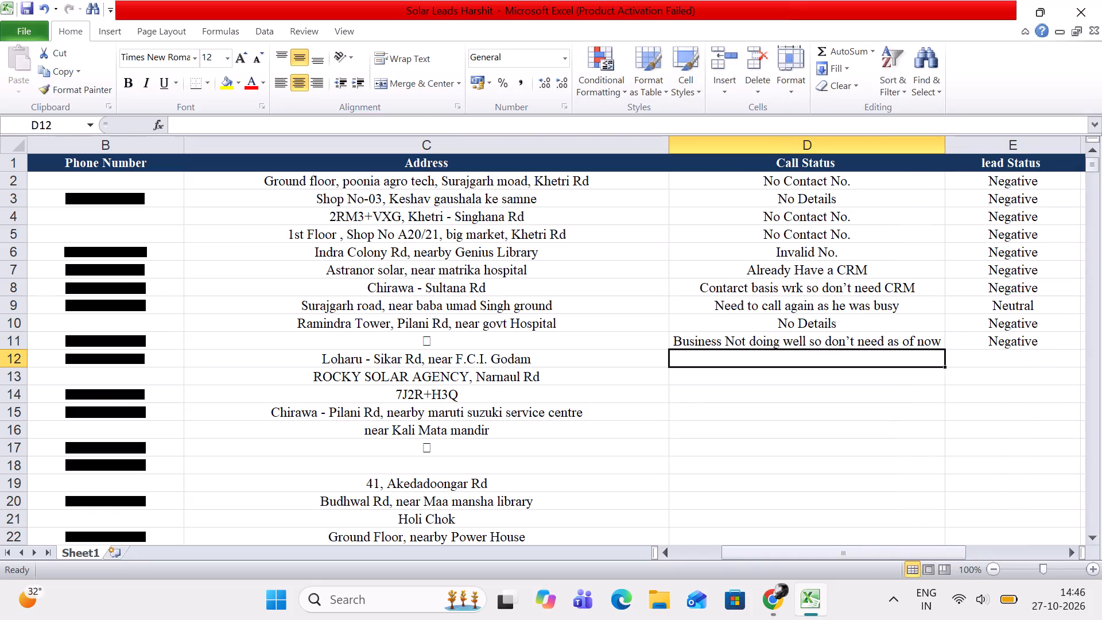
# Review the company name, phone number and address of the Shree Solar Innovation lead in row 12.
pyautogui.press('Left')
pyautogui.press('Left')
pyautogui.press('Left')
pyautogui.press('Left')
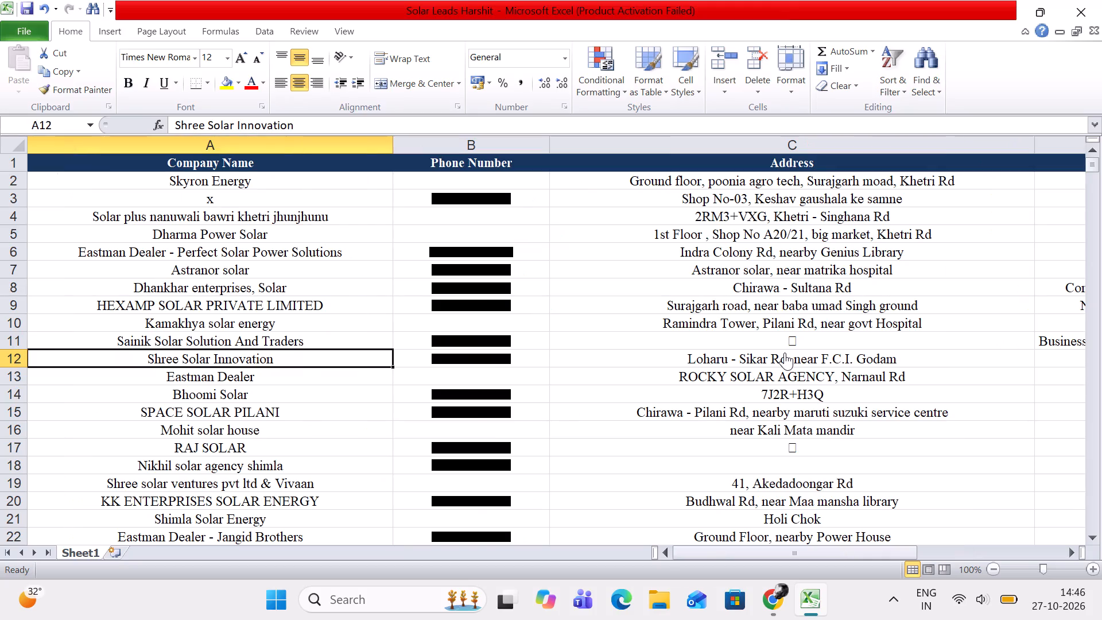
pyautogui.press('Right')
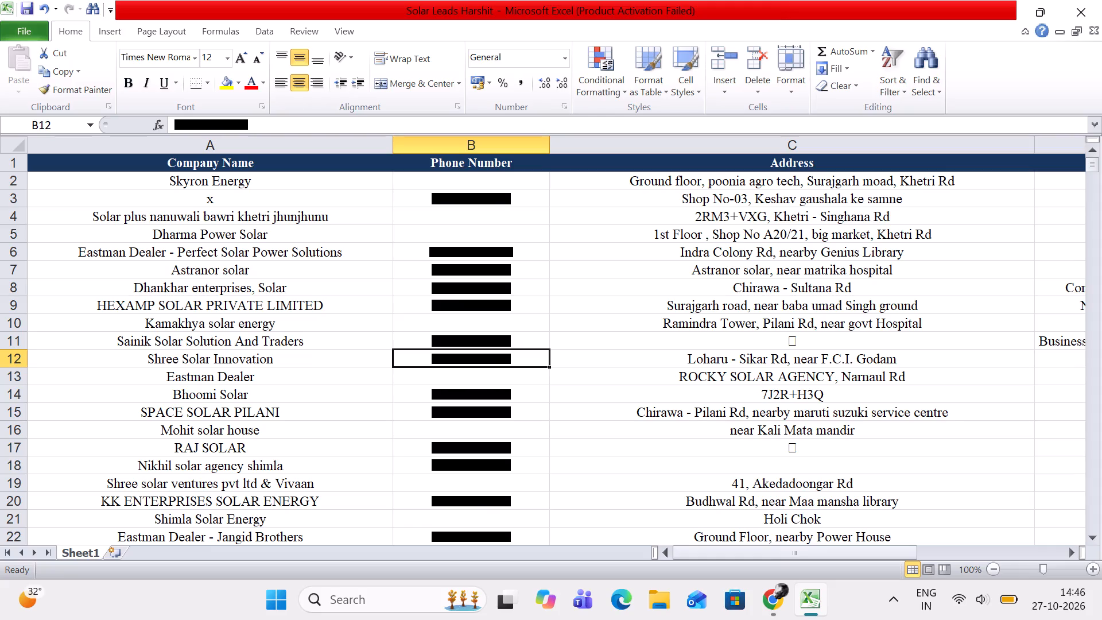
pyautogui.press('Left')
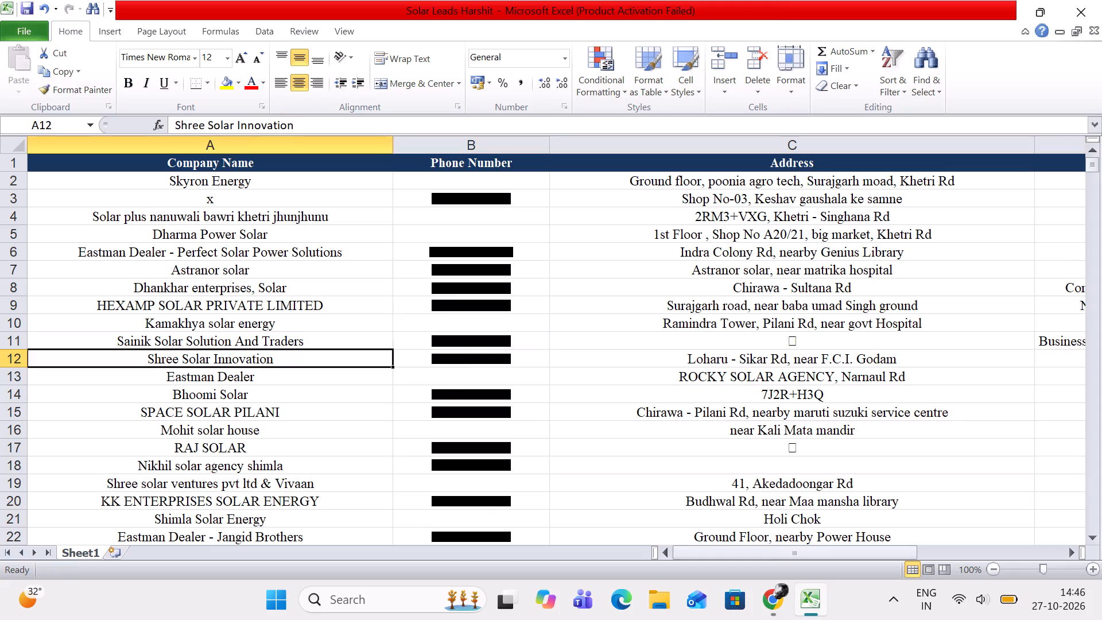
pyautogui.press('Right')
pyautogui.press('Right')
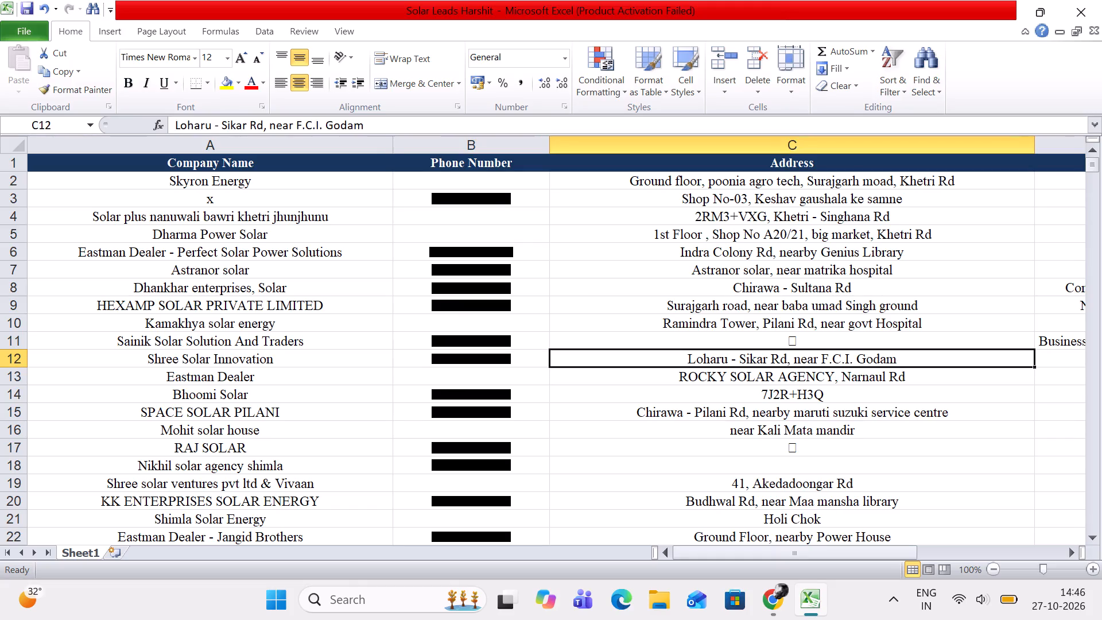
pyautogui.press('Left')
pyautogui.press('Left')
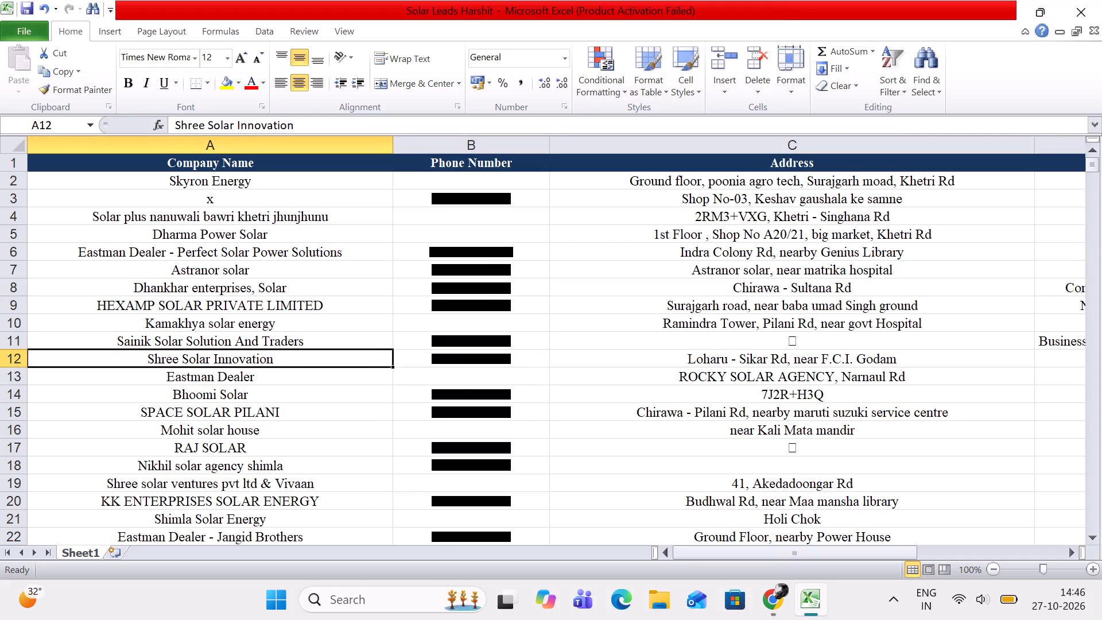
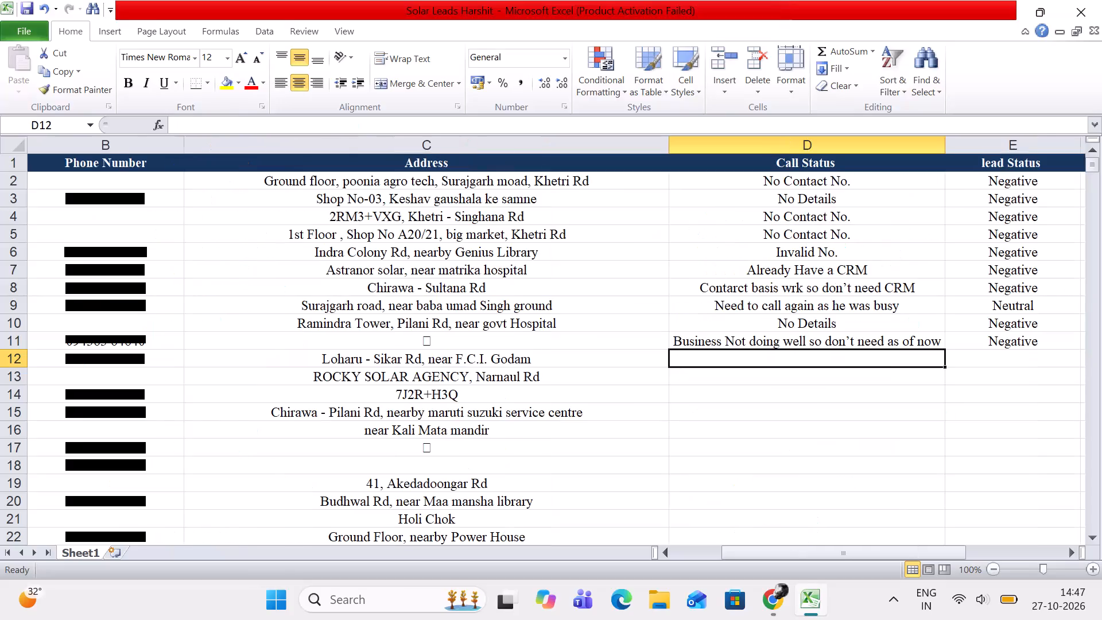
# Enter "Negative" as the lead Status of the Shree Solar Innovation lead in row 12.
pyautogui.press('Right')
pyautogui.hotkey('shift', 'n')
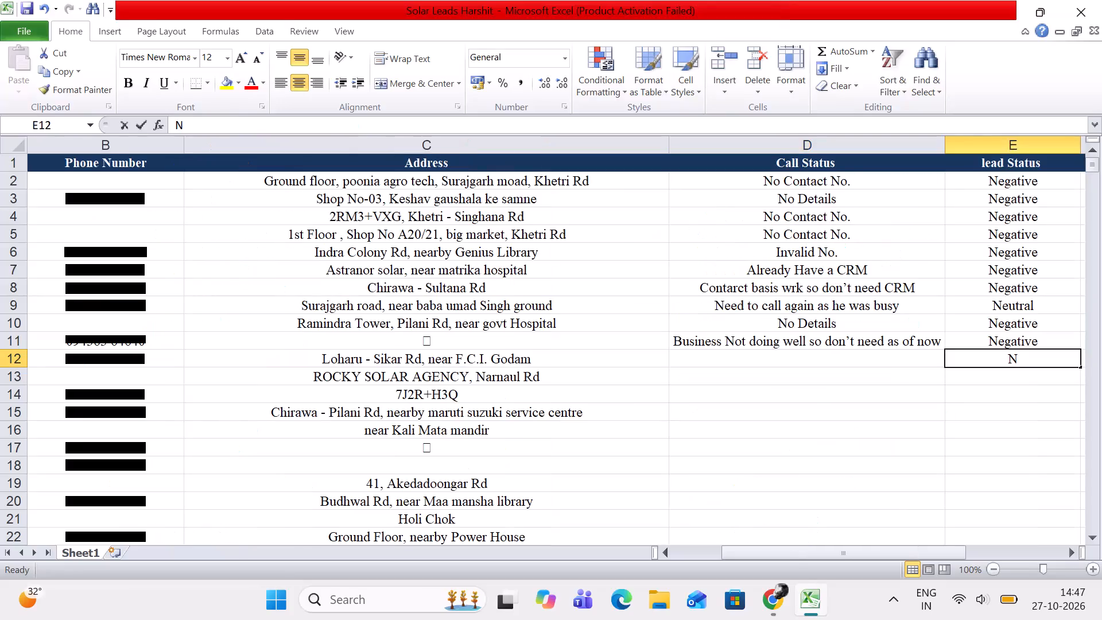
pyautogui.press('e')
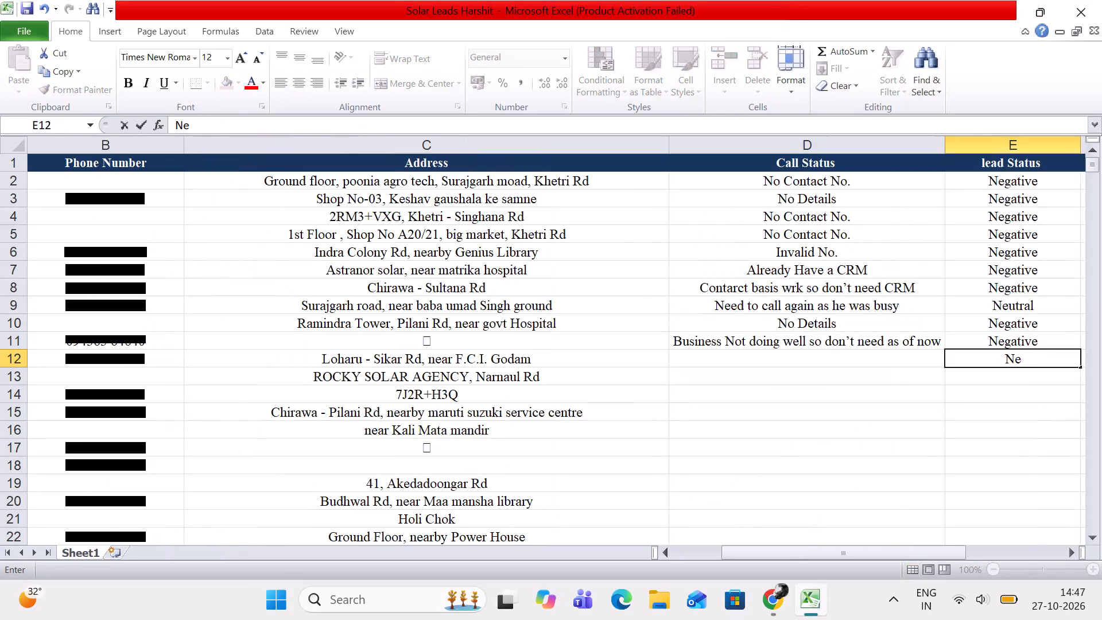
pyautogui.press('g')
pyautogui.press('Return')
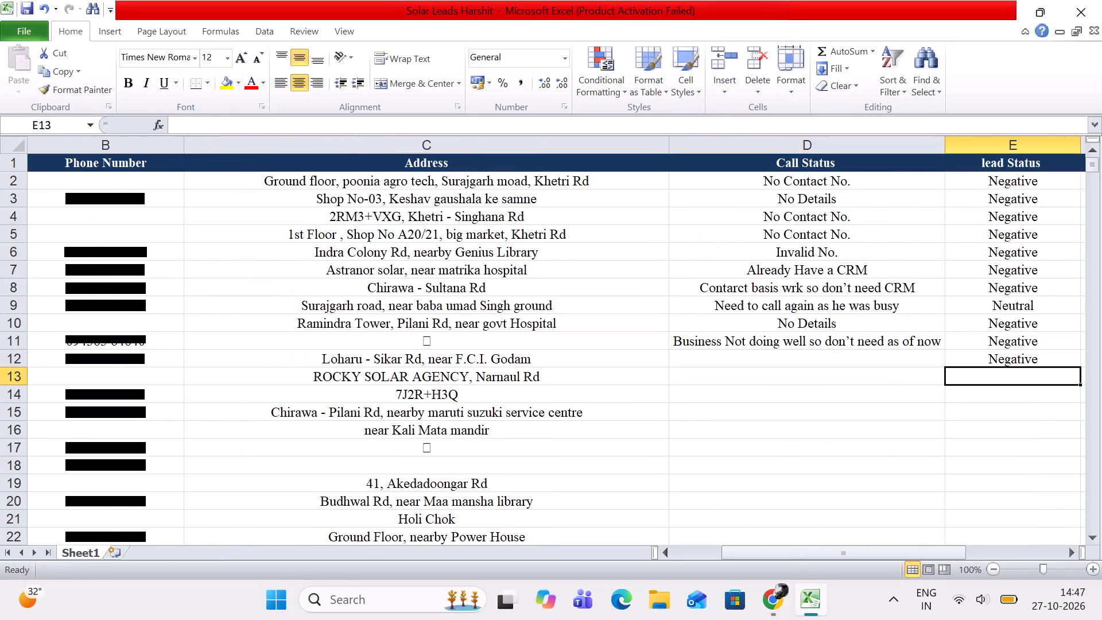
# Enter "Not Intrested" as the Call Status of the Shree Solar Innovation lead in row 12.
pyautogui.press('Up')
pyautogui.press('Left')
pyautogui.write('Not Intrested')
pyautogui.press('Return')
# Check the Eastman Dealer lead in row 13 and enter "No Details" as its Call Status.
pyautogui.press('Left')
pyautogui.press('Left')
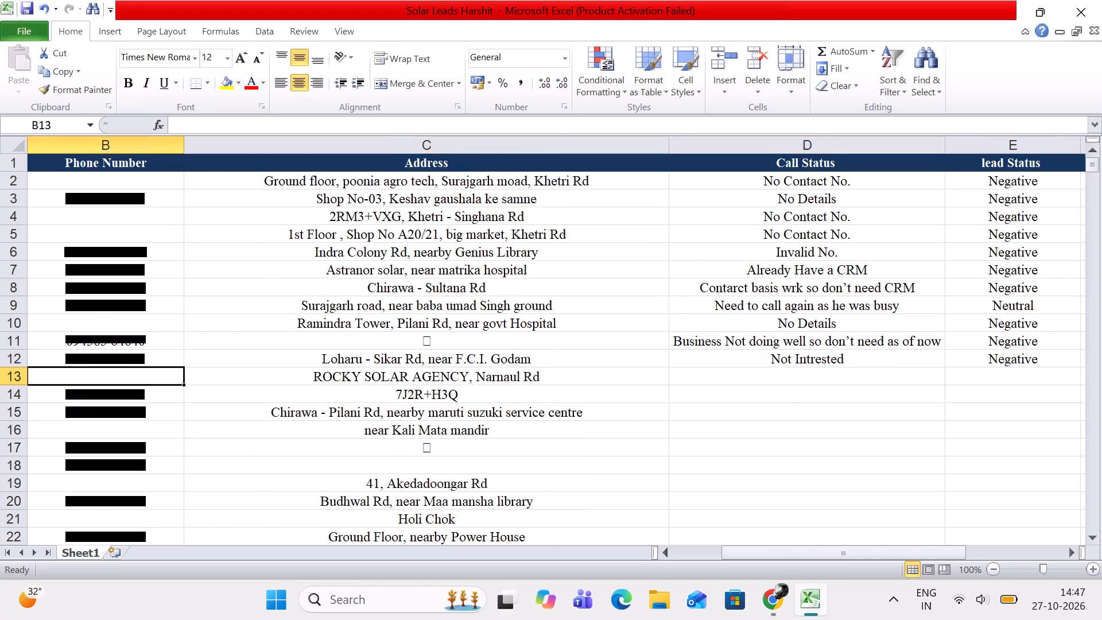
pyautogui.press('Left')
pyautogui.press('Left')
pyautogui.press('Right')
pyautogui.press('Right')
pyautogui.press('Right')
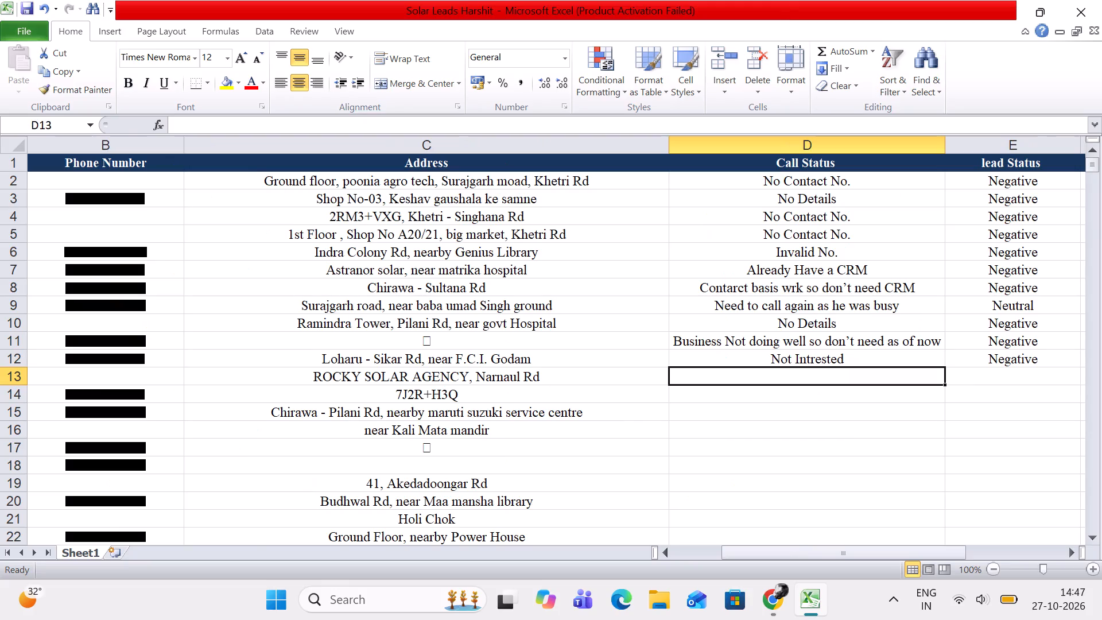
pyautogui.write('No D')
pyautogui.press('Return')
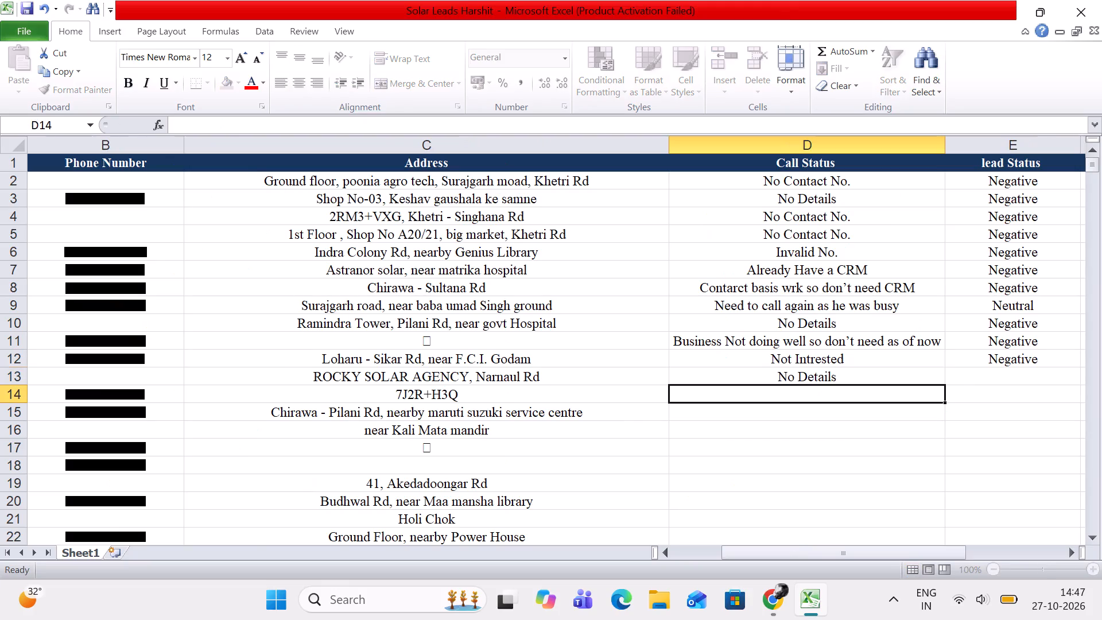
# Copy the "Negative" lead Status from row 12 to the Eastman Dealer lead in row 13.
pyautogui.press('Right')
pyautogui.press('Up')
pyautogui.press('Up')
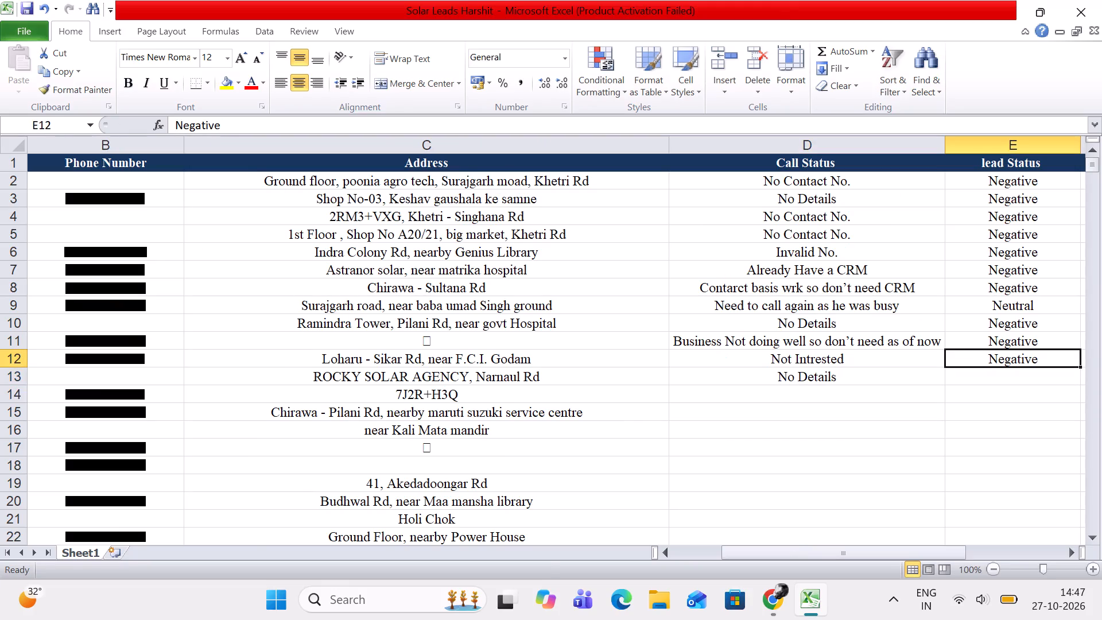
pyautogui.hotkey('ctrl', 'c')
pyautogui.press('Down')
pyautogui.hotkey('ctrl', 'v')
# Review the company names and phone numbers of the Bhoomi Solar and SPACE SOLAR PILANI leads in rows 14 and 15.
pyautogui.press('Down')
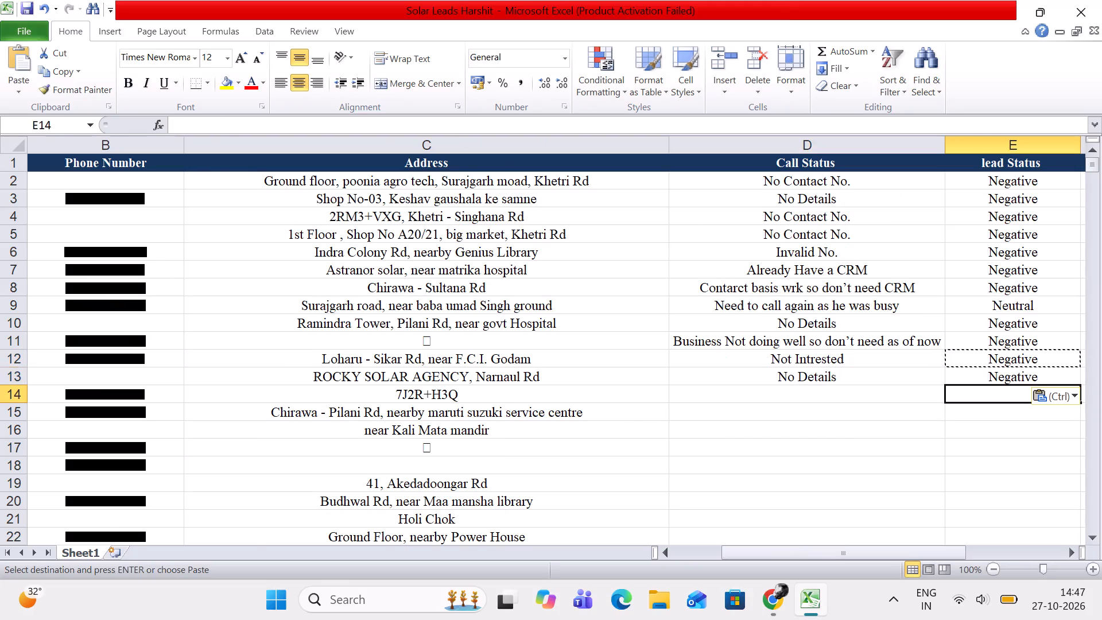
pyautogui.press('Left')
pyautogui.press('Left')
pyautogui.press('Left')
pyautogui.press('Left')
pyautogui.press('Left')
pyautogui.press('Right')
pyautogui.press('Right')
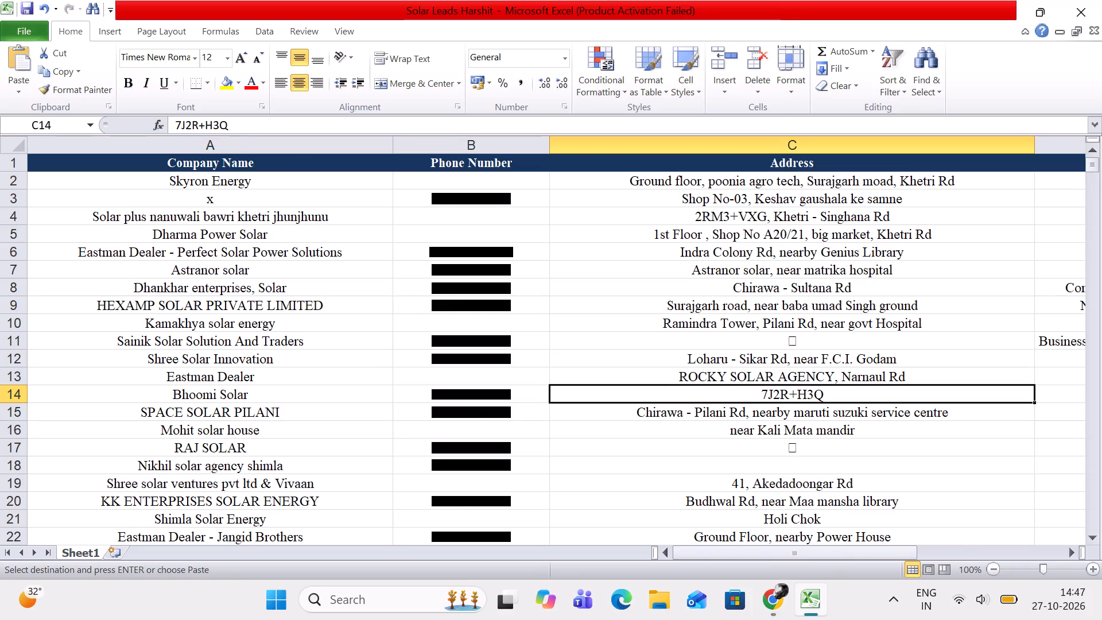
pyautogui.press('Down')
pyautogui.press('Left')
pyautogui.press('Left')
pyautogui.press('Left')
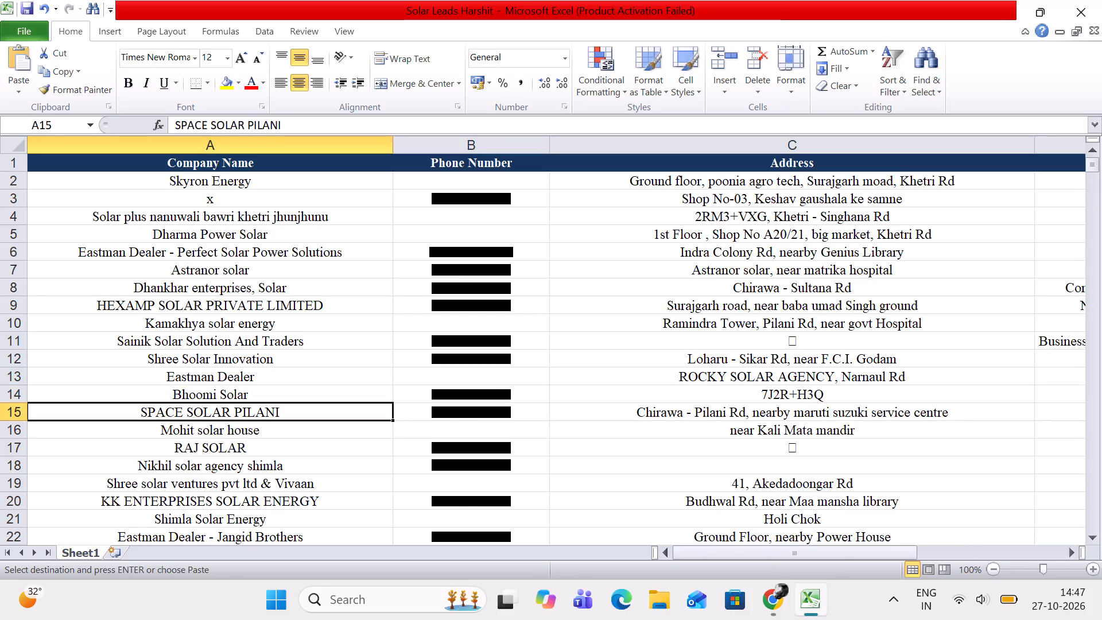
pyautogui.press('Up')
pyautogui.press('Right')
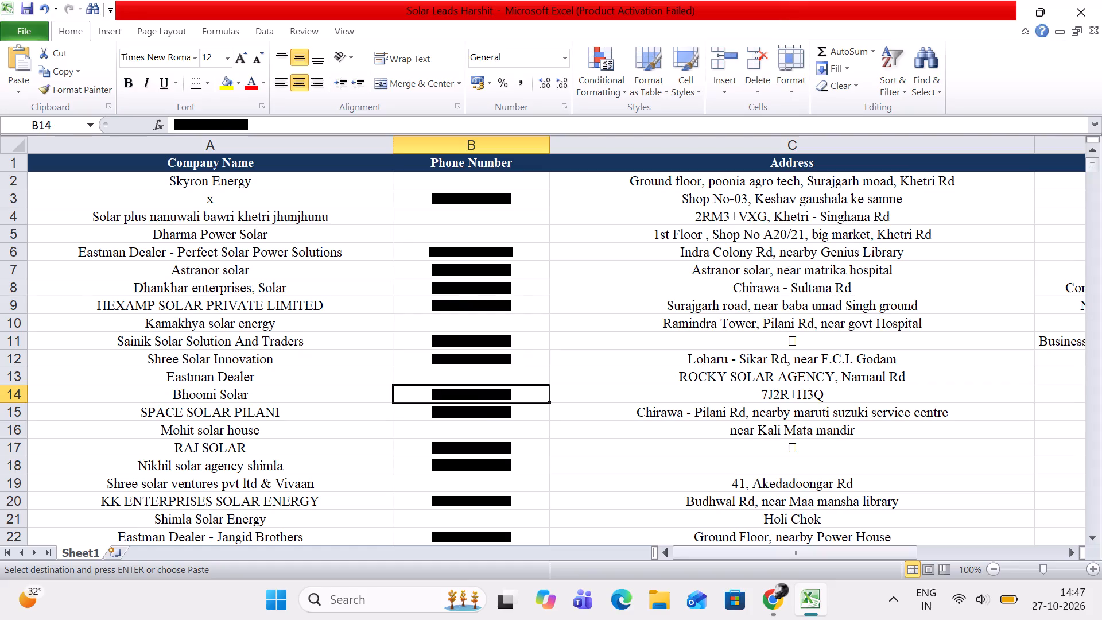
pyautogui.press('Down')
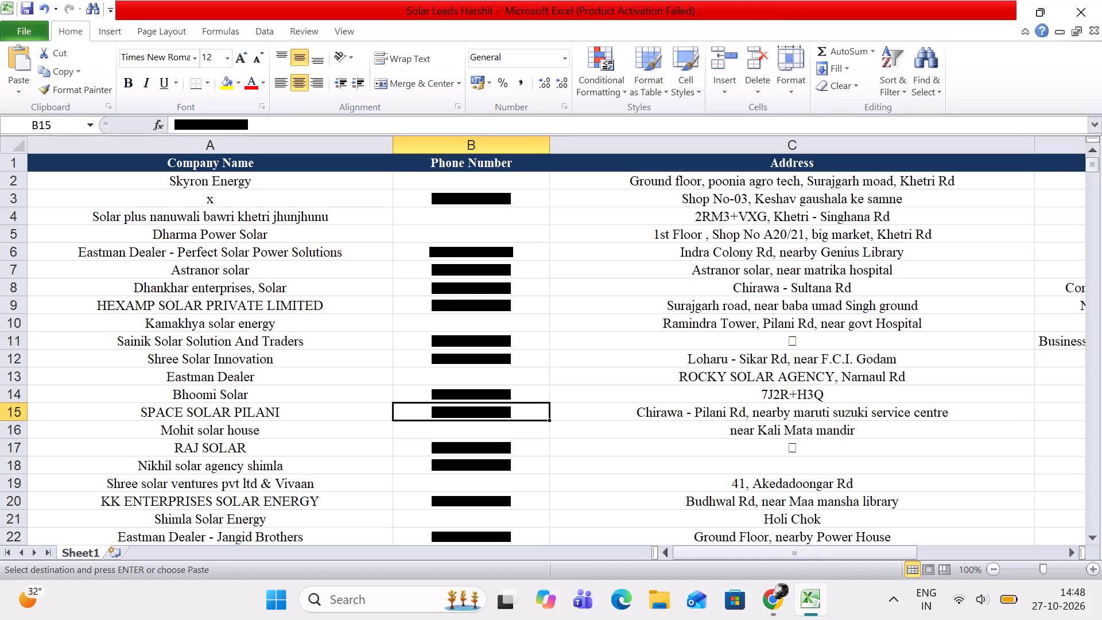
pyautogui.press('Up')
pyautogui.press('Left')
pyautogui.press('Right')
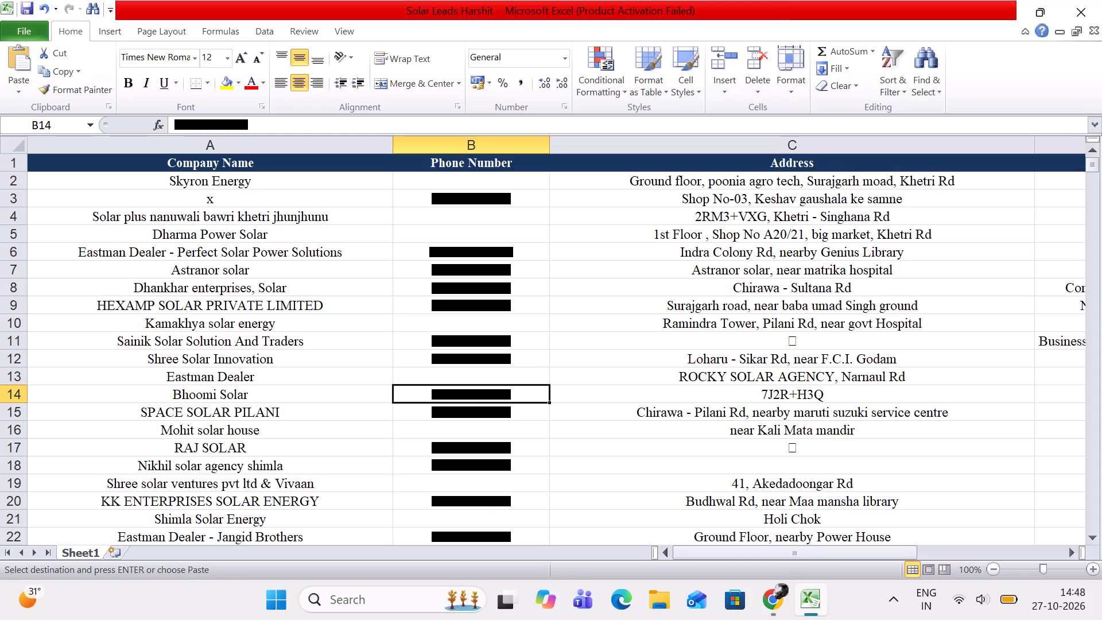
pyautogui.press('Down')
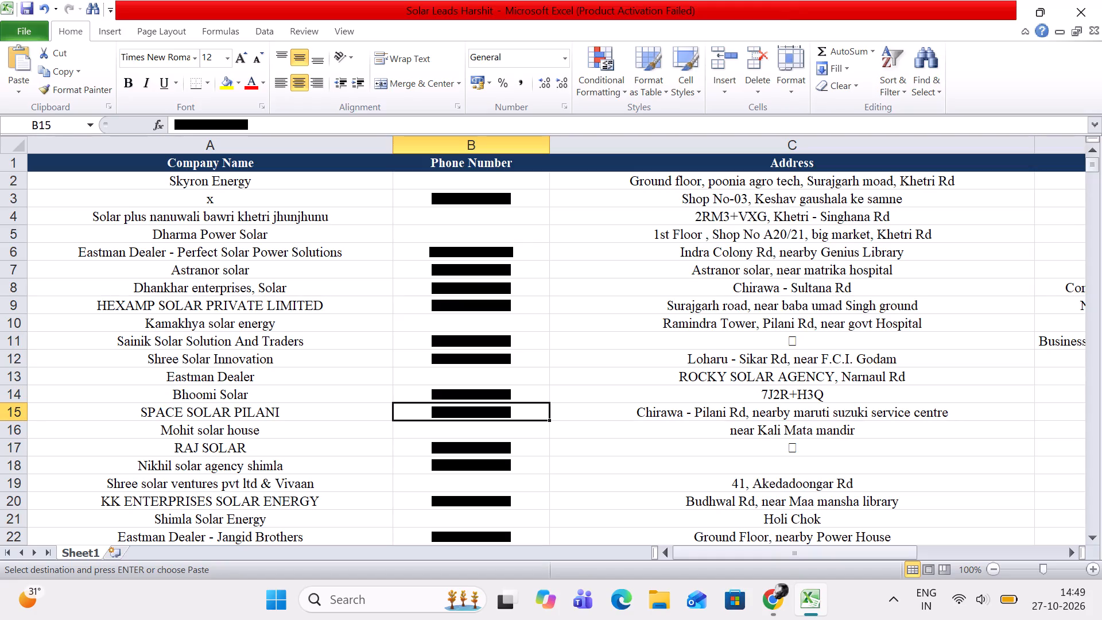
# Copy the "Negative" lead Status from row 13 to the SPACE SOLAR PILANI lead in row 15.
pyautogui.press('Right')
pyautogui.press('Right')
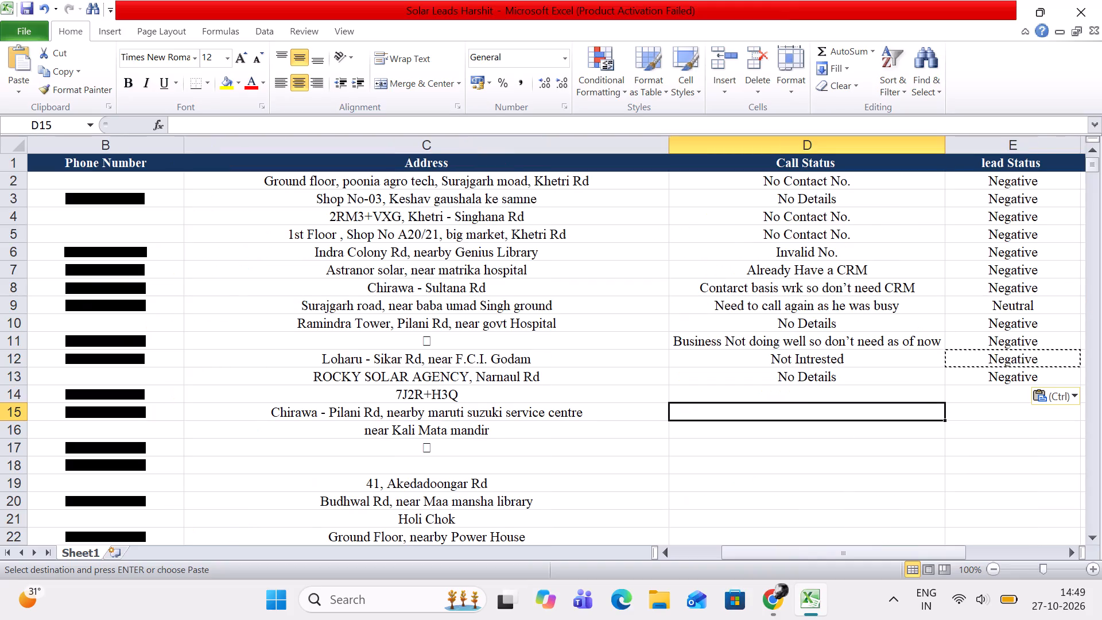
pyautogui.press('Right')
pyautogui.press('Up')
pyautogui.press('Up')
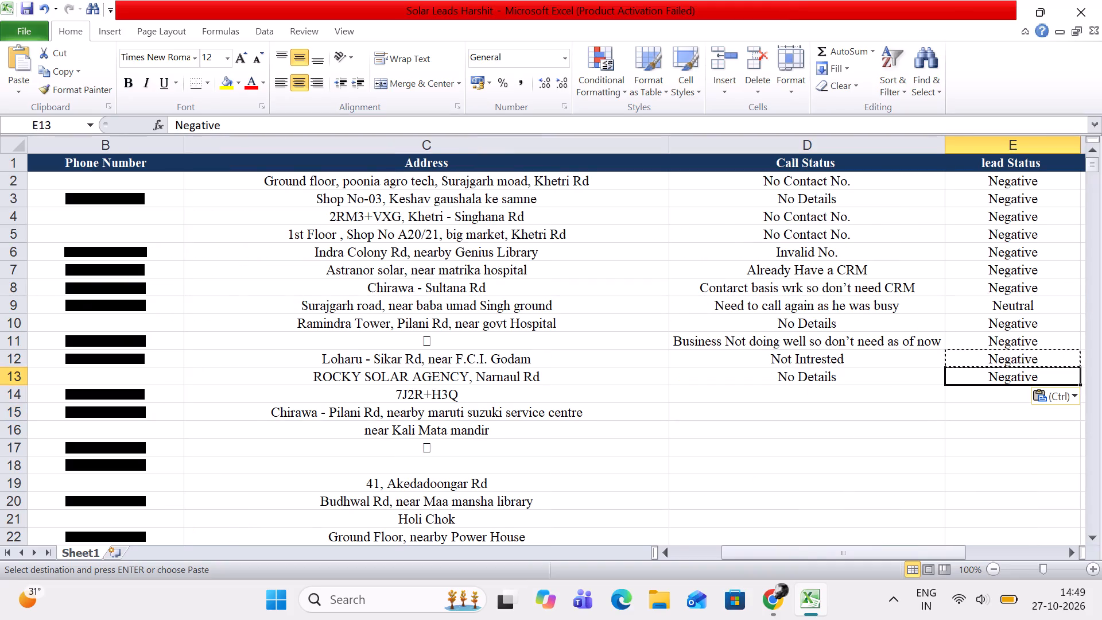
pyautogui.hotkey('ctrl', 'c')
pyautogui.press('Down')
pyautogui.press('Down')
pyautogui.press('Left')
pyautogui.press('Left')
pyautogui.press('Left')
pyautogui.press('Left')
pyautogui.press('Left')
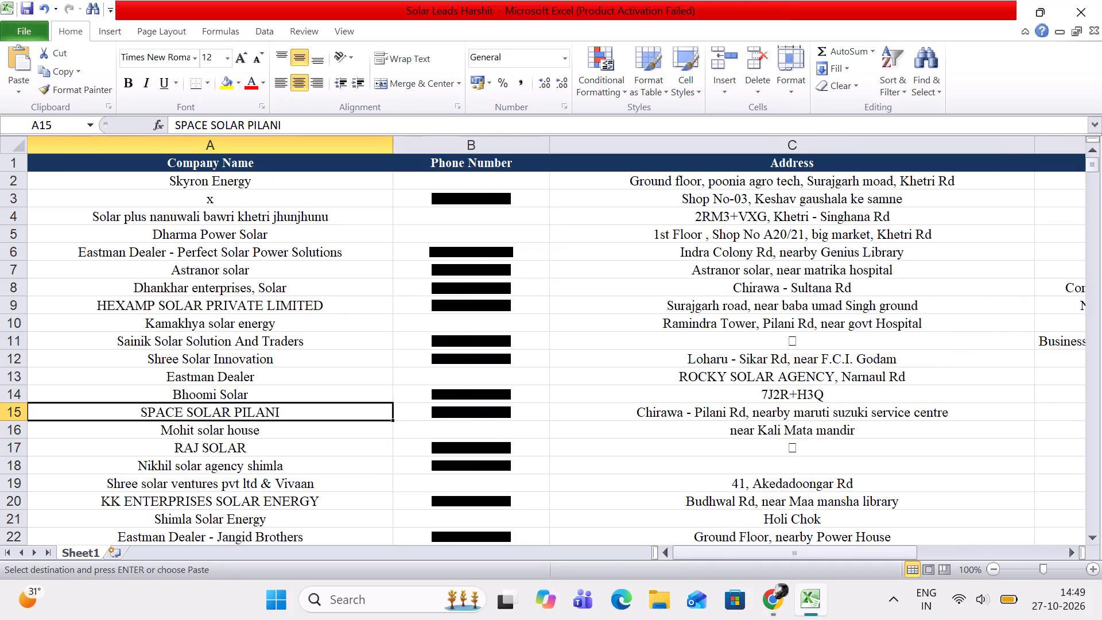
pyautogui.press('Right')
pyautogui.press('Right')
pyautogui.press('Right')
pyautogui.press('Right')
pyautogui.hotkey('ctrl', 'v')
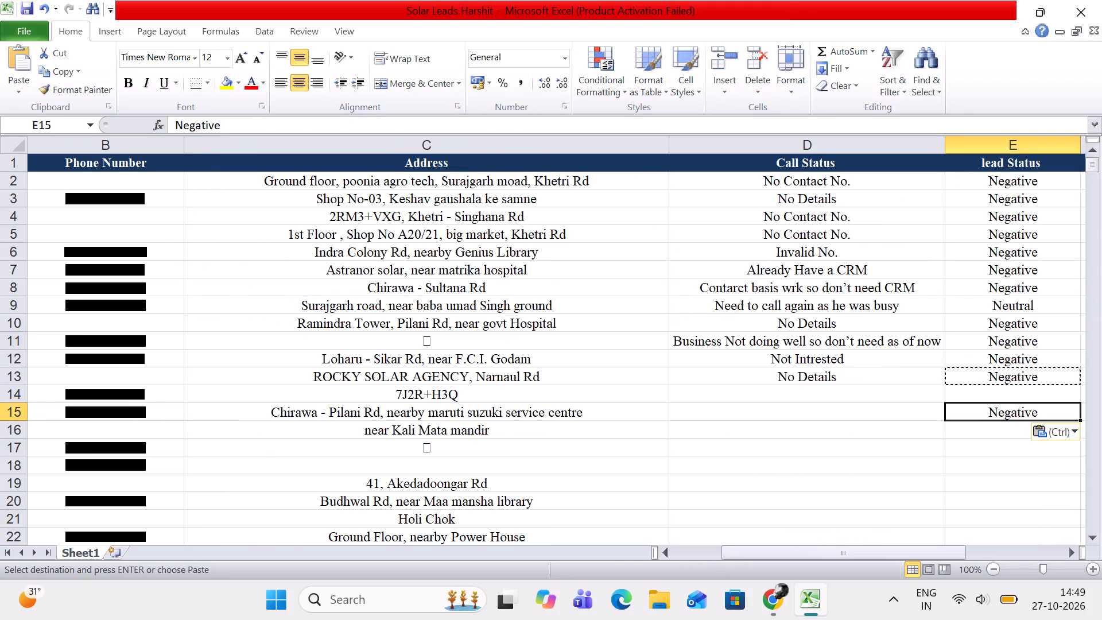
# Enter "Invalid No." as the Call Status of the SPACE SOLAR PILANI lead in row 15.
pyautogui.press('Left')
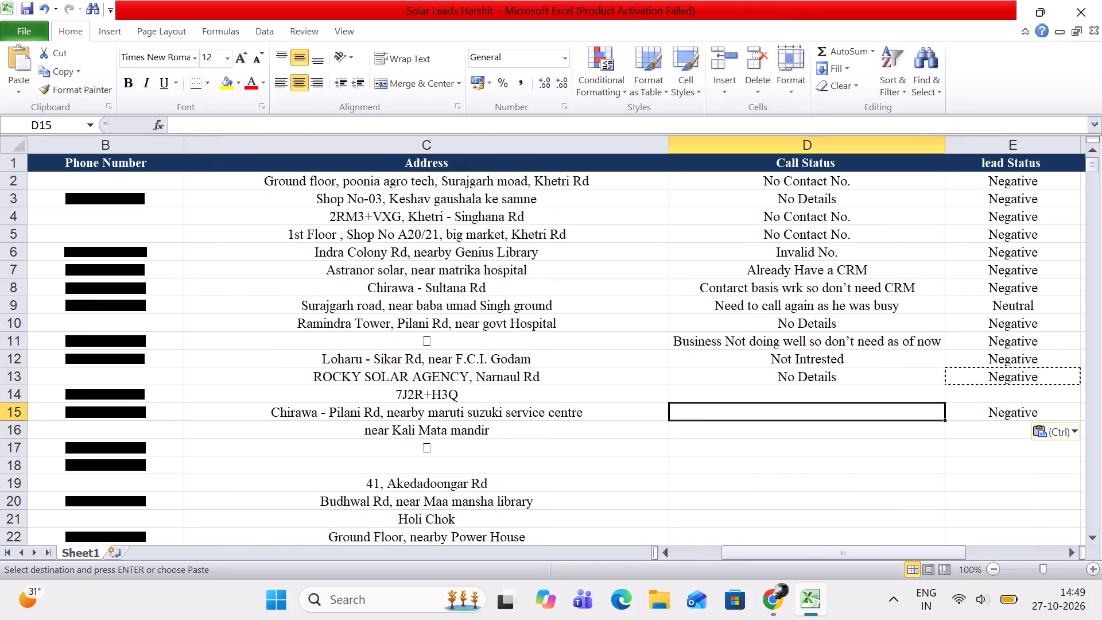
pyautogui.write('Invalid')
pyautogui.press('space')
pyautogui.press('Return')
# Enter "Neutral" as the lead Status of the Bhoomi Solar lead in row 14.
pyautogui.press('Up')
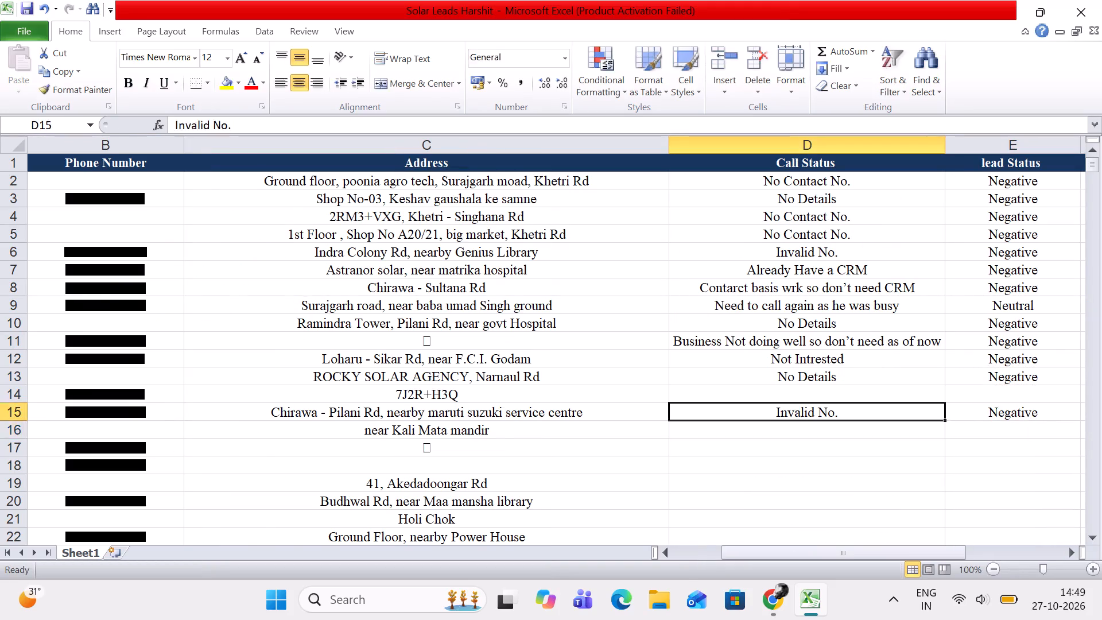
pyautogui.press('Up')
pyautogui.press('Right')
pyautogui.press('Up')
pyautogui.press('Down')
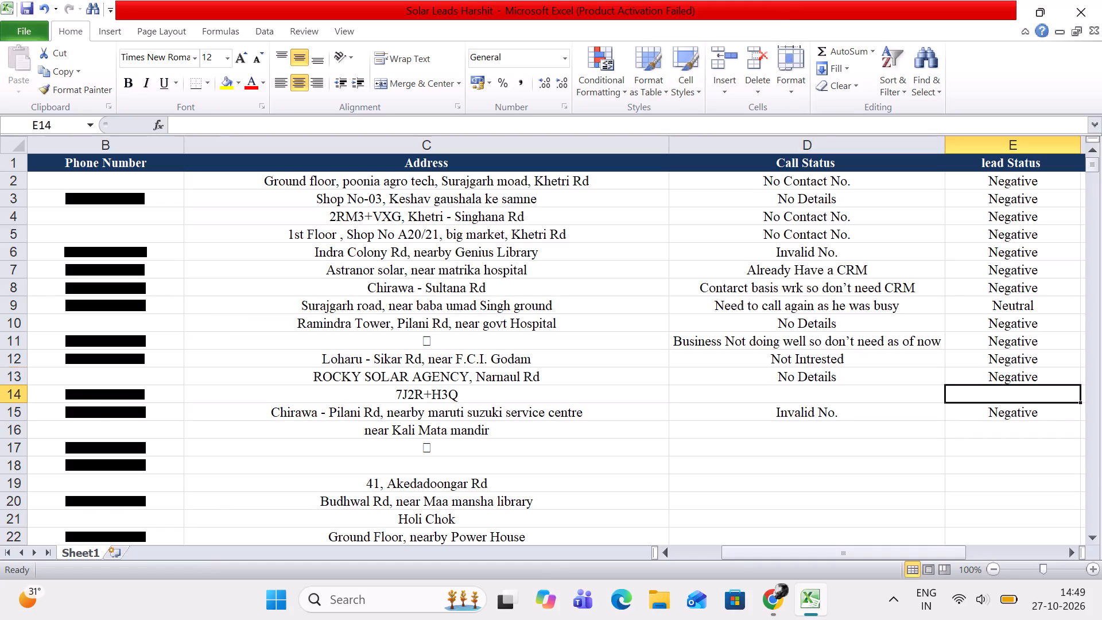
pyautogui.write('Neutral')
pyautogui.press('Return')
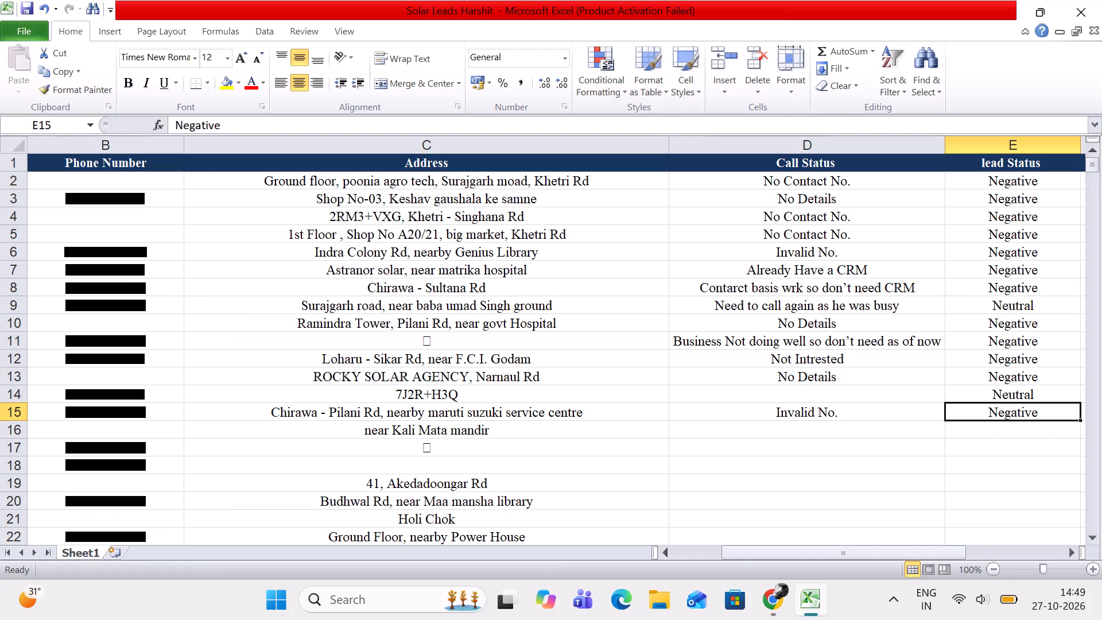
# Enter "Didn't picked up the call" as the Call Status of the Bhoomi Solar lead in row 14.
pyautogui.press('Up')
pyautogui.press('Left')
pyautogui.write('Didnt picked up the call')
pyautogui.press('Return')
# Check the Mohit solar house lead in row 16 and enter "No Details" as its Call Status.
pyautogui.press('Return')
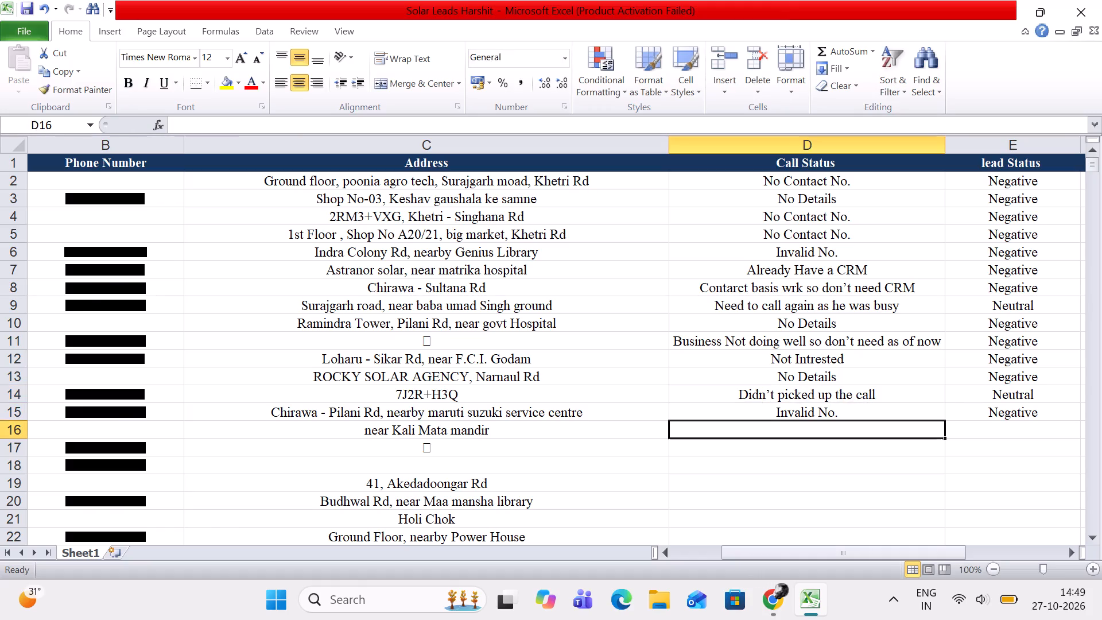
pyautogui.press('Left')
pyautogui.press('Left')
pyautogui.press('Left')
pyautogui.press('Right')
pyautogui.press('Right')
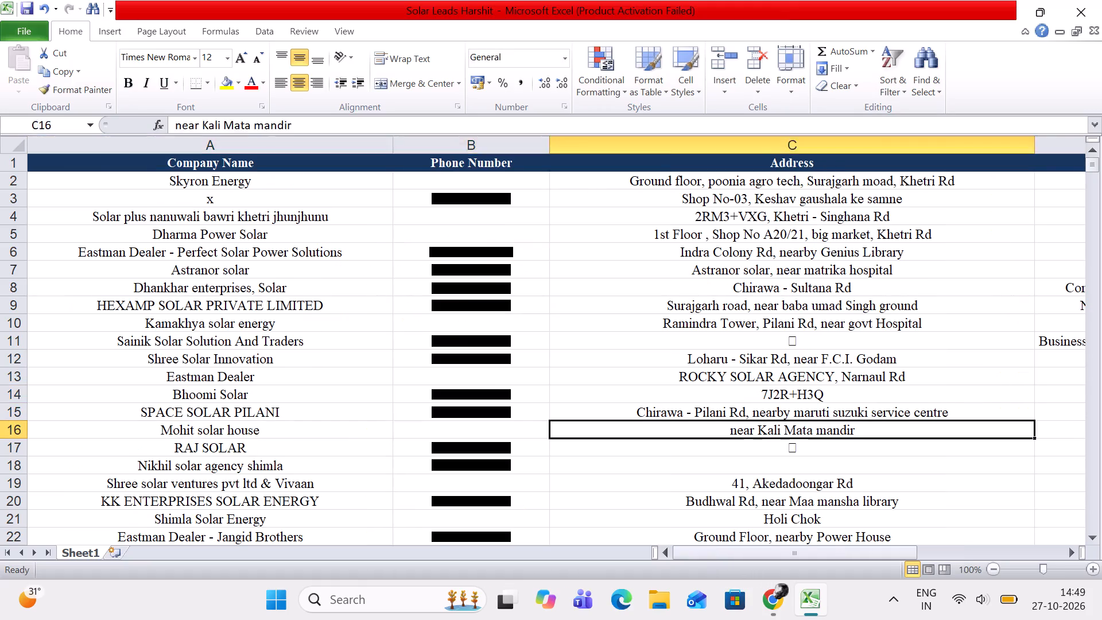
pyautogui.press('Right')
pyautogui.write('No d')
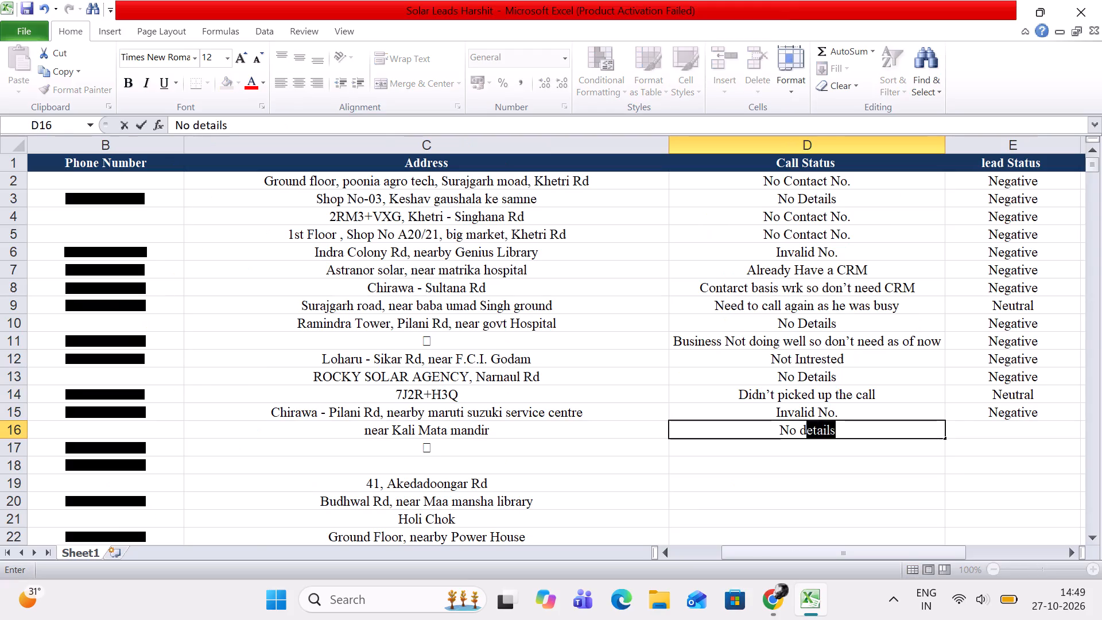
pyautogui.press('Return')
# Copy the "Negative" lead Status from row 15 to the Mohit solar house lead in row 16.
pyautogui.press('Right')
pyautogui.press('Up')
pyautogui.press('Up')
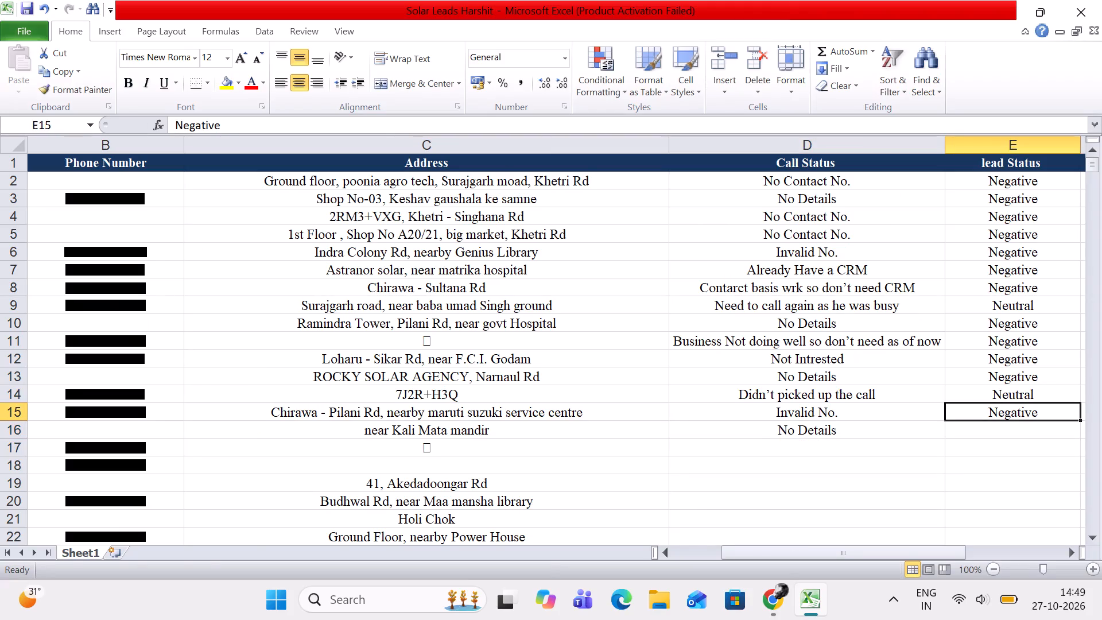
pyautogui.hotkey('ctrl', 'c')
pyautogui.press('Down')
pyautogui.hotkey('ctrl', 'v')
# Enter "No Details" as the Call Status of the Shree solar ventures pvt ltd lead in row 19.
pyautogui.press('Down')
pyautogui.press('Left')
pyautogui.press('Left')
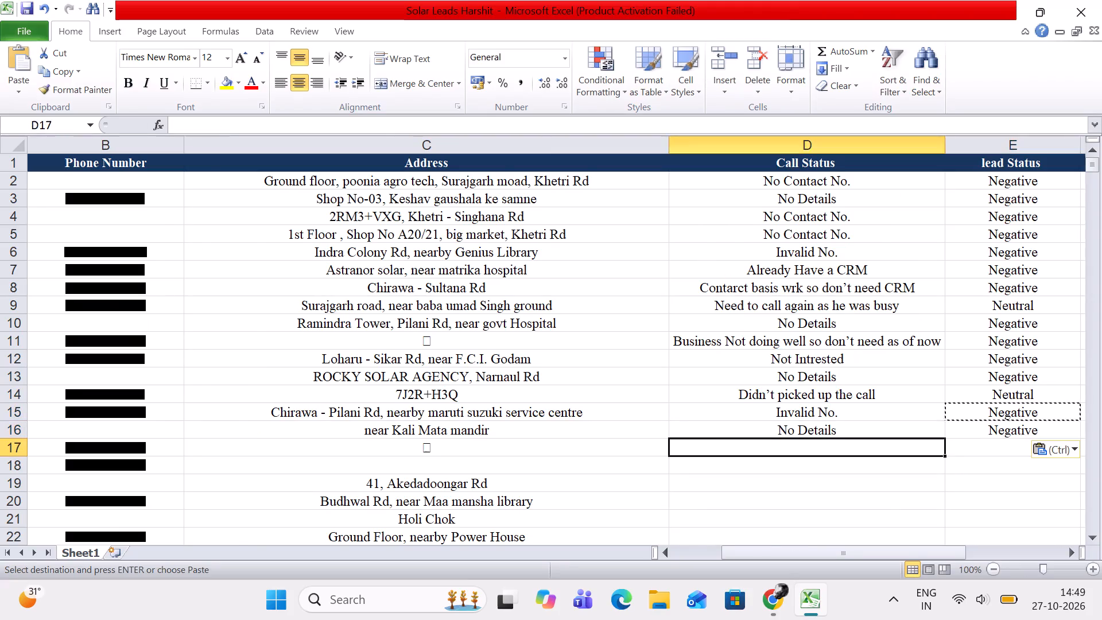
pyautogui.press('Left')
pyautogui.press('Left')
pyautogui.press('Down')
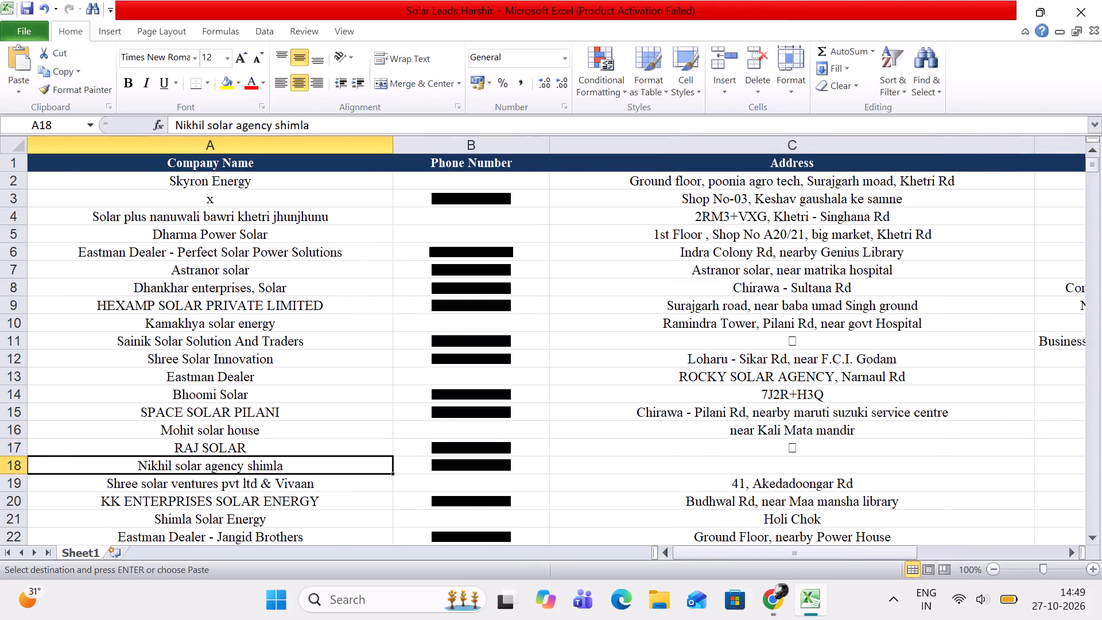
pyautogui.press('Down')
pyautogui.press('Right')
pyautogui.press('Right')
pyautogui.press('Right')
pyautogui.write('No d')
pyautogui.press('Return')
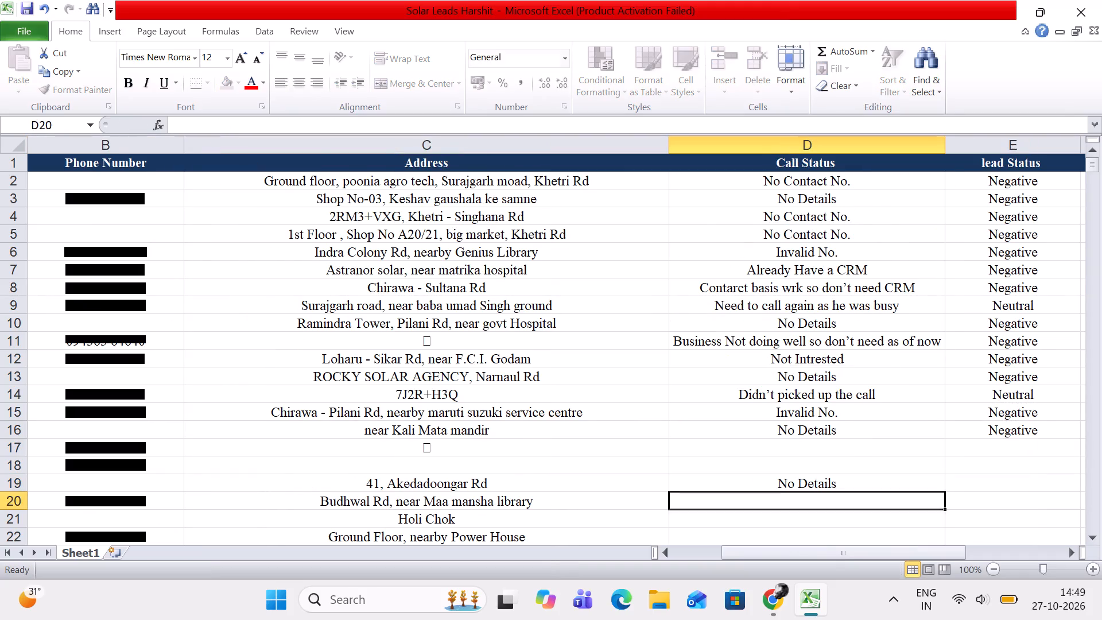
# Enter "Negative" as the lead Status of the Shree solar ventures pvt ltd lead in row 19.
pyautogui.press('Right')
pyautogui.press('Up')
pyautogui.write('Nega')
pyautogui.press('Return')
# Review the company names and phone numbers of the RAJ SOLAR and Nikhil solar agency shimla leads in rows 17 and 18.
pyautogui.press('Up')
pyautogui.press('Up')
pyautogui.press('Up')
pyautogui.press('Left')
pyautogui.press('Left')
pyautogui.press('Left')
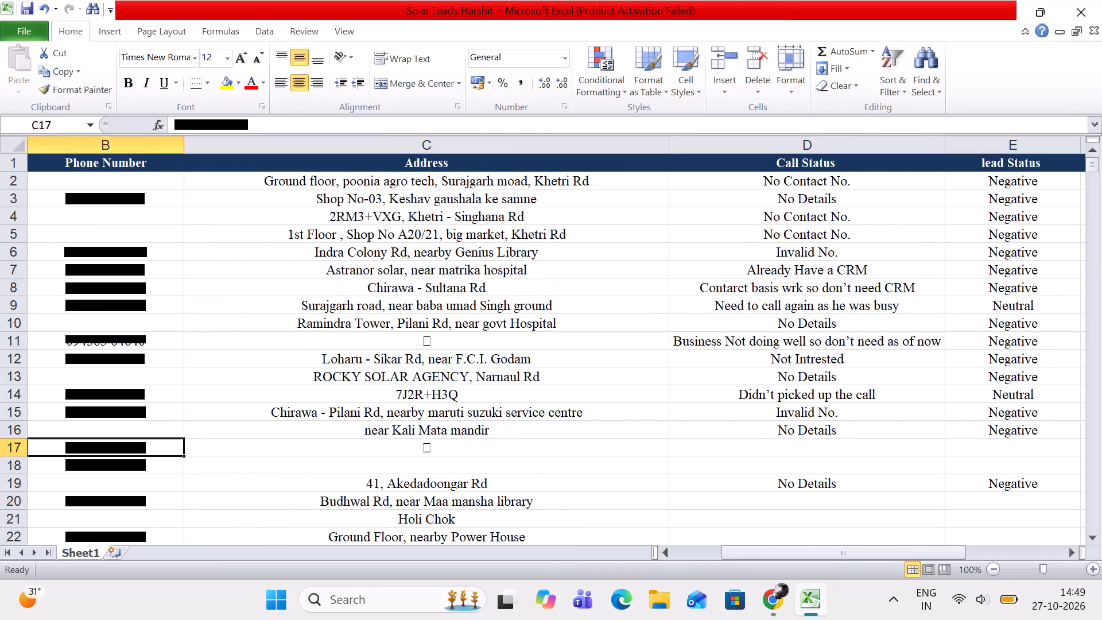
pyautogui.press('Left')
pyautogui.press('Left')
pyautogui.press('Down')
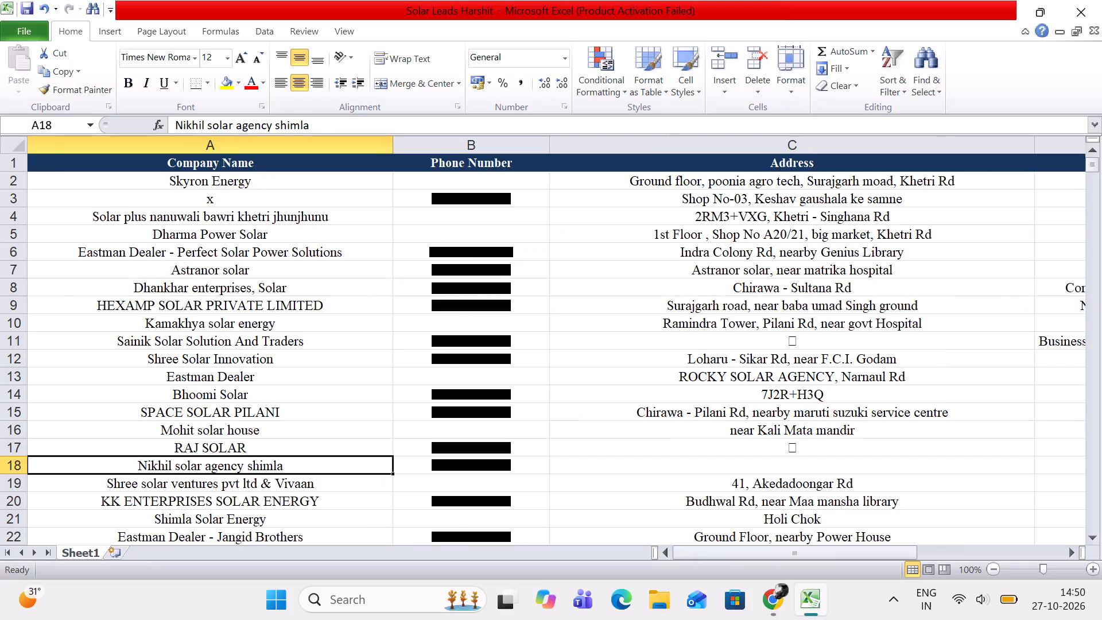
pyautogui.press('Up')
pyautogui.press('Right')
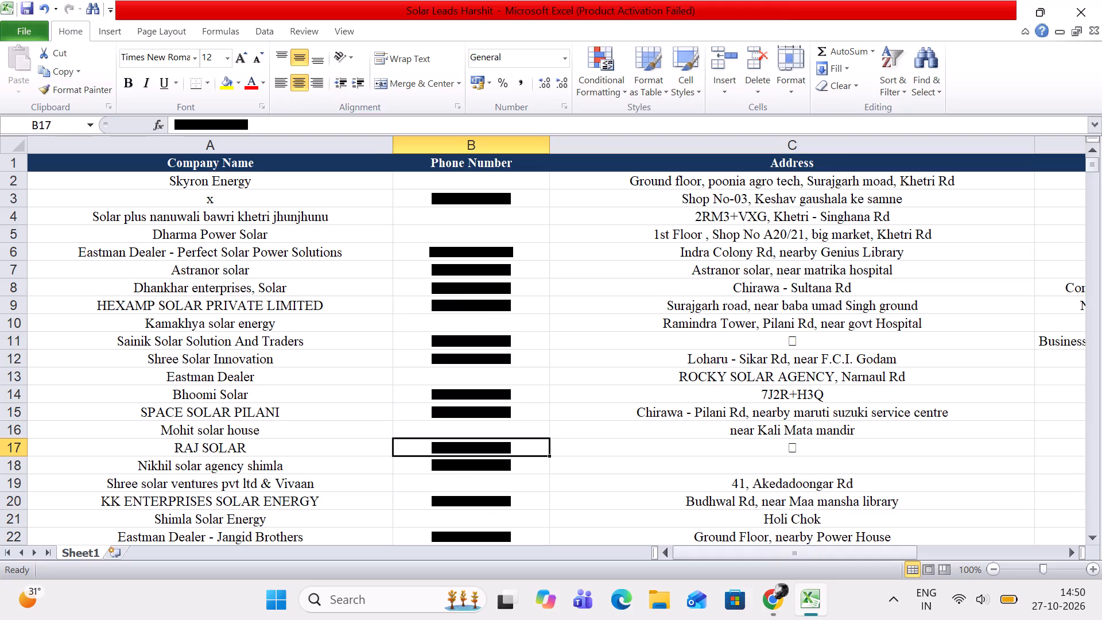
pyautogui.press('Down')
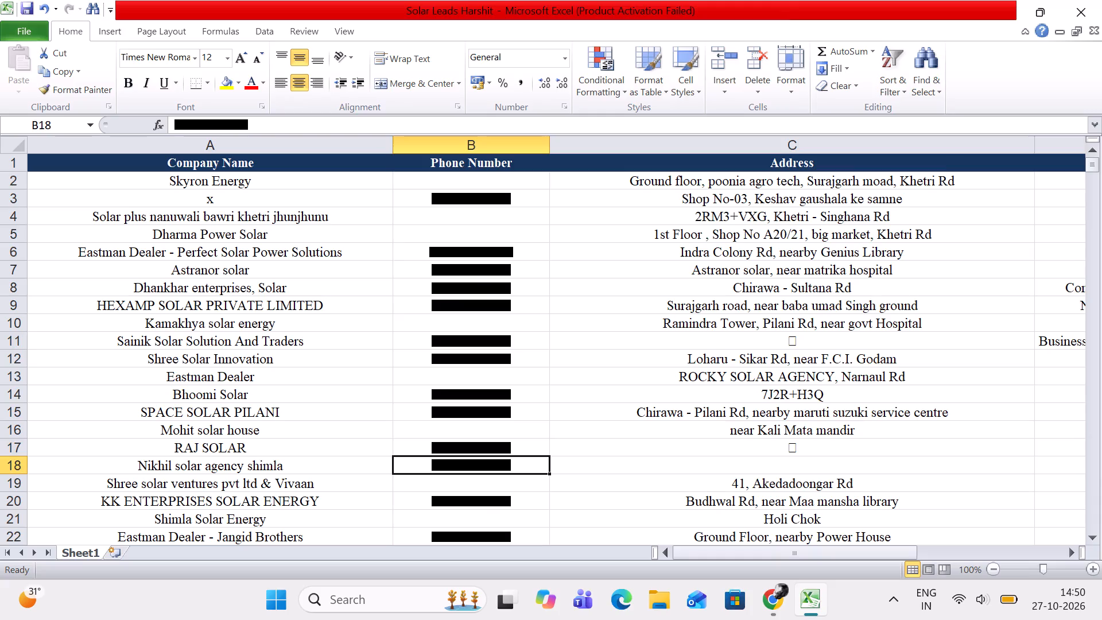
# Enter "Neutral" as the lead Status of the RAJ SOLAR lead in row 17.
pyautogui.press('Up')
pyautogui.press('Right')
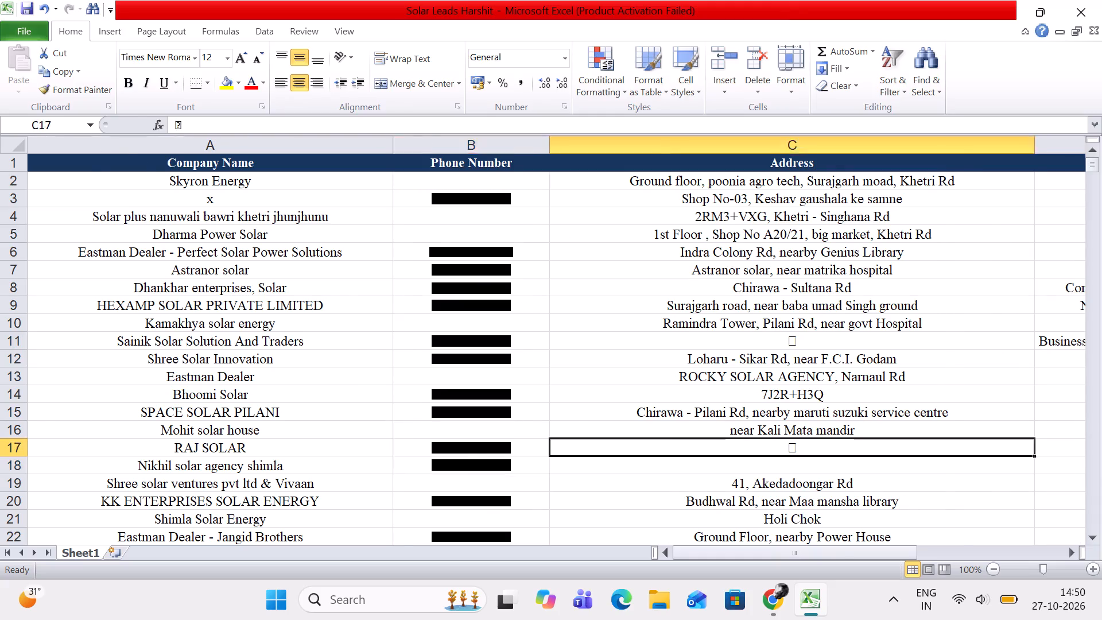
pyautogui.press('Right')
pyautogui.press('Right')
pyautogui.write('Neutr')
pyautogui.press('Return')
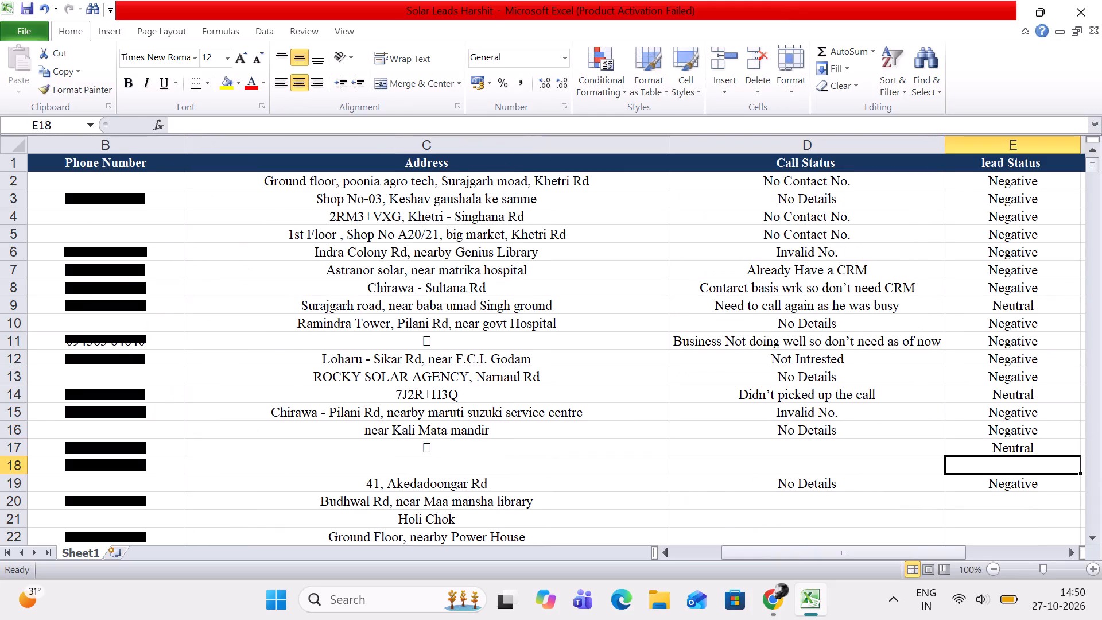
# Enter "Busy" as the Call Status of the RAJ SOLAR lead in row 17.
pyautogui.press('Up')
pyautogui.press('Left')
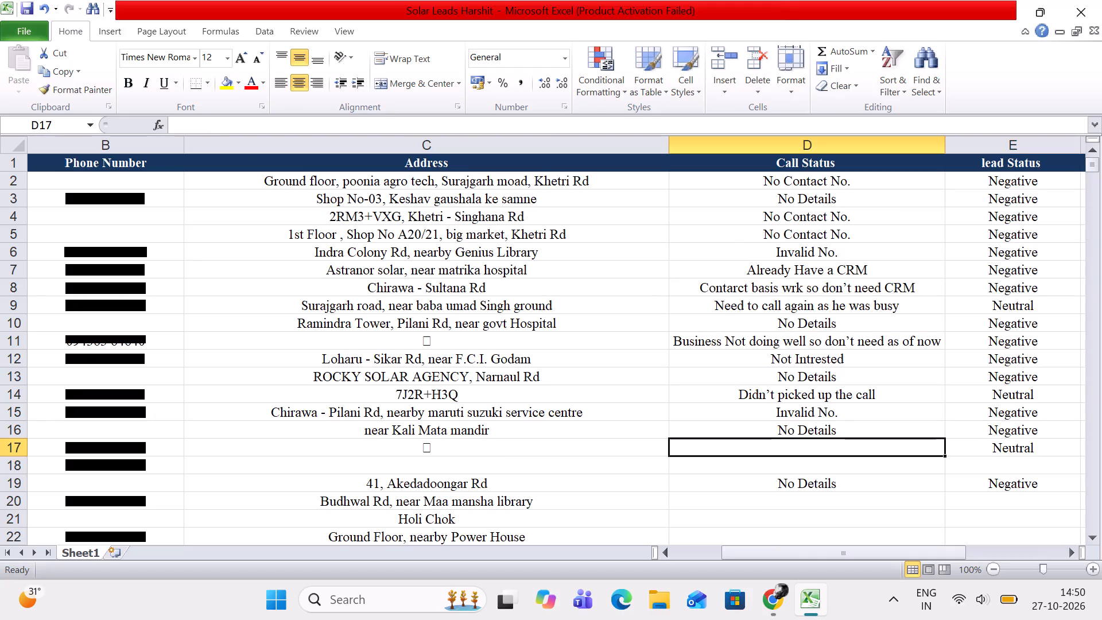
pyautogui.hotkey('shift', 'b')
pyautogui.write('usyy')
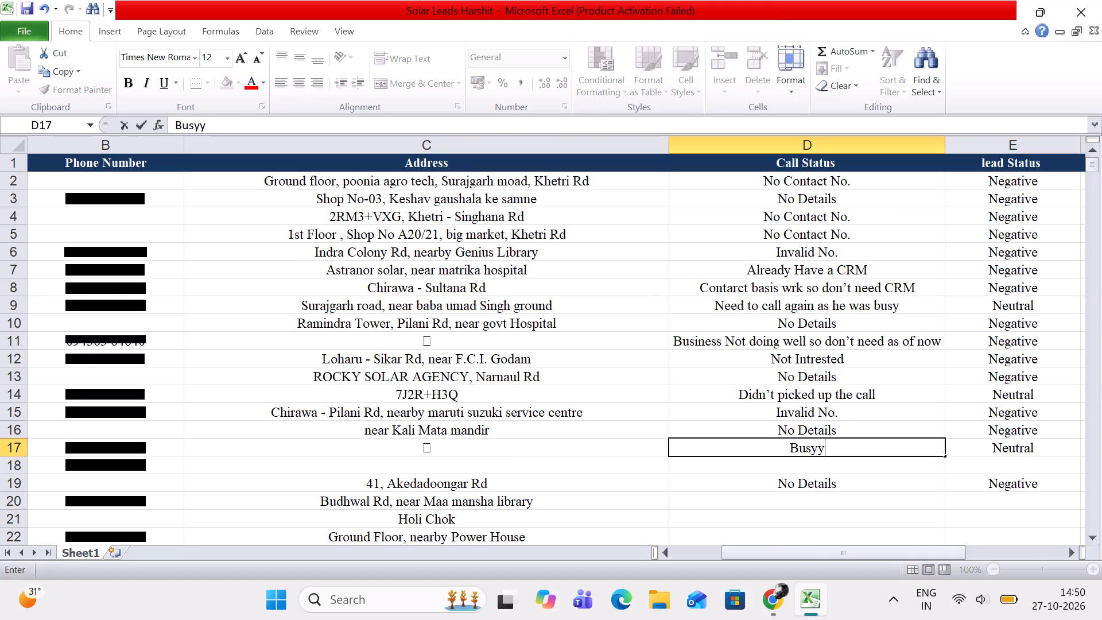
pyautogui.press('BackSpace')
pyautogui.press('Return')
# Review the company name, phone number and address of the Nikhil solar agency shimla lead in row 18.
pyautogui.press('Left')
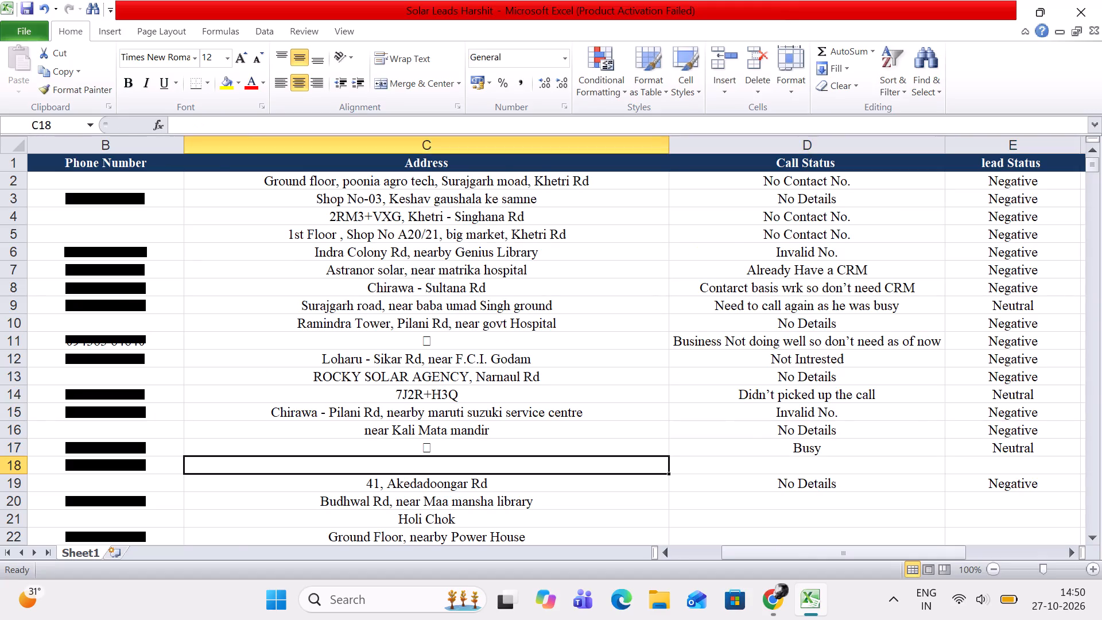
pyautogui.press('Left')
pyautogui.press('Left')
pyautogui.press('Left')
pyautogui.press('Right')
pyautogui.press('Right')
pyautogui.press('Left')
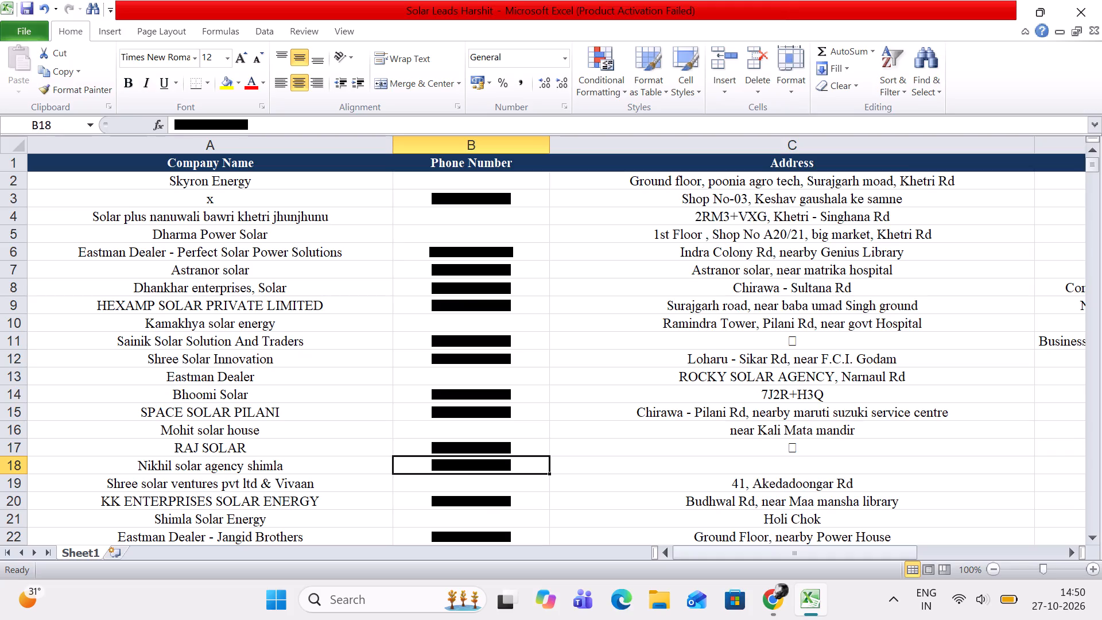
pyautogui.press('Left')
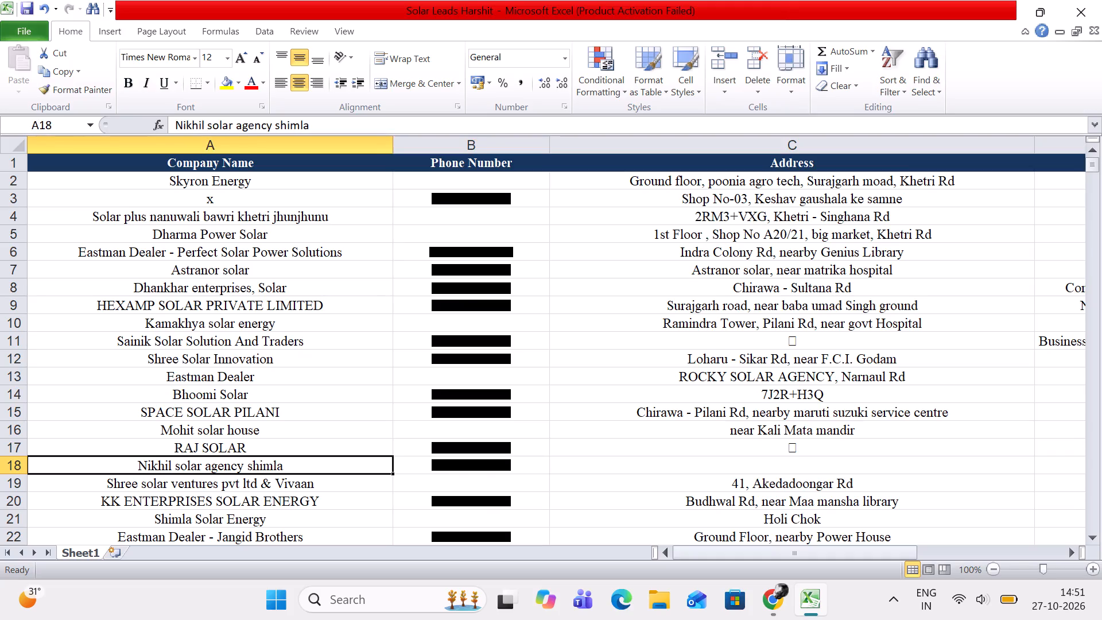